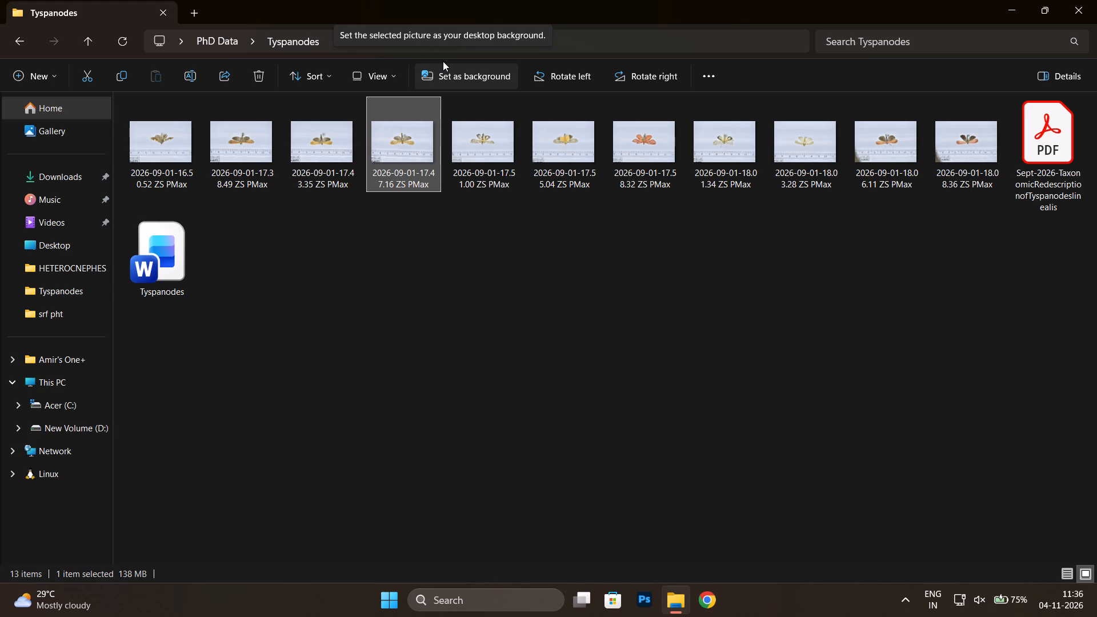
Minimise the Tyspanodes folder window to reach the desktop.
click(1018, 5)
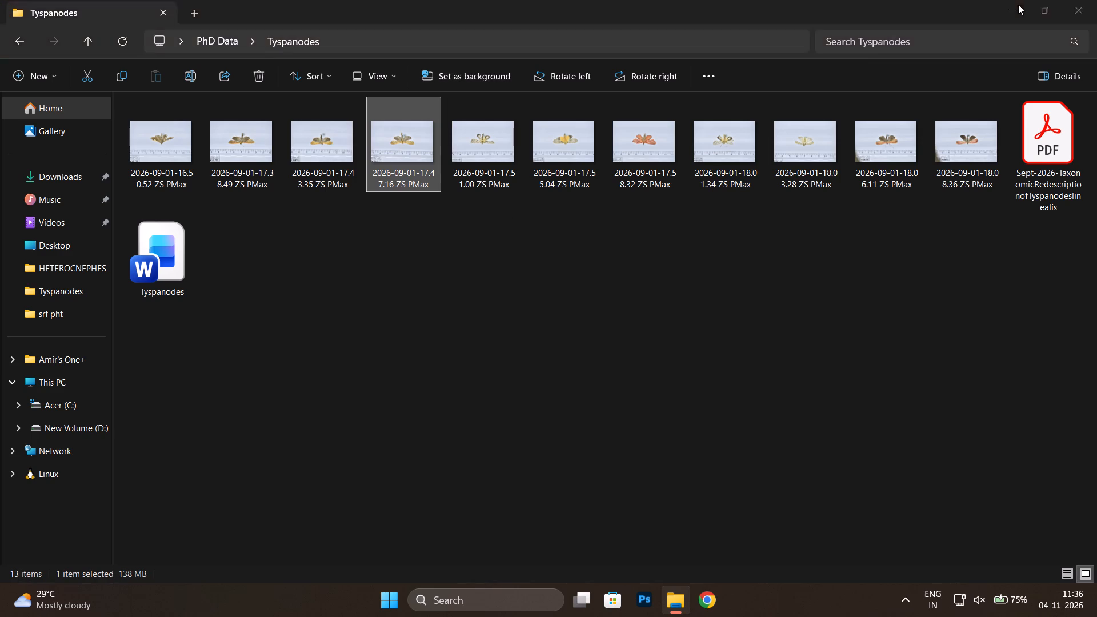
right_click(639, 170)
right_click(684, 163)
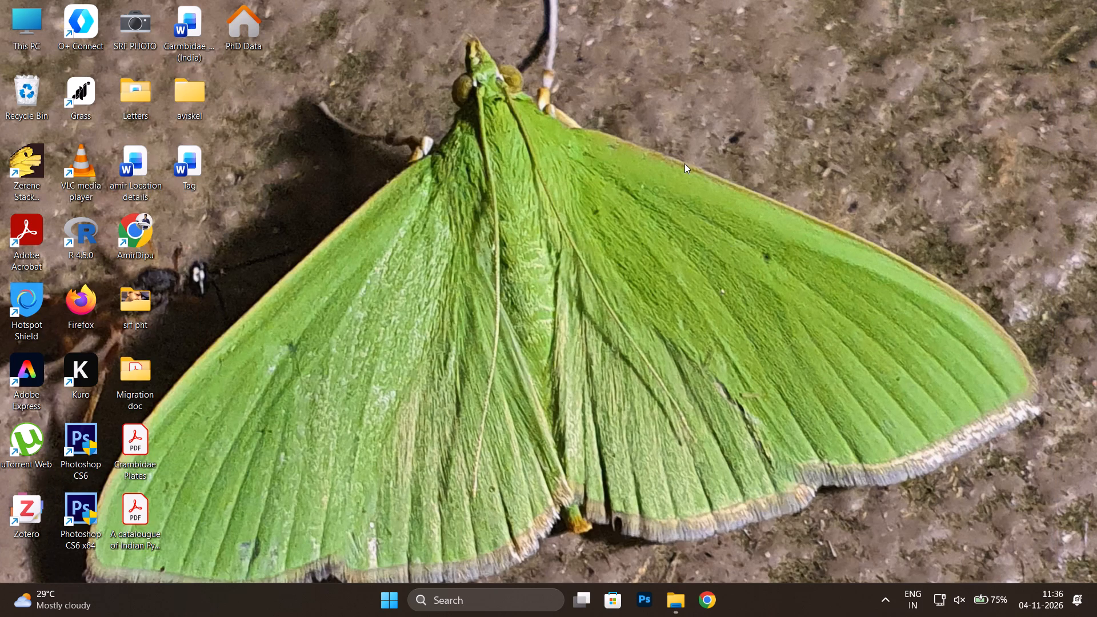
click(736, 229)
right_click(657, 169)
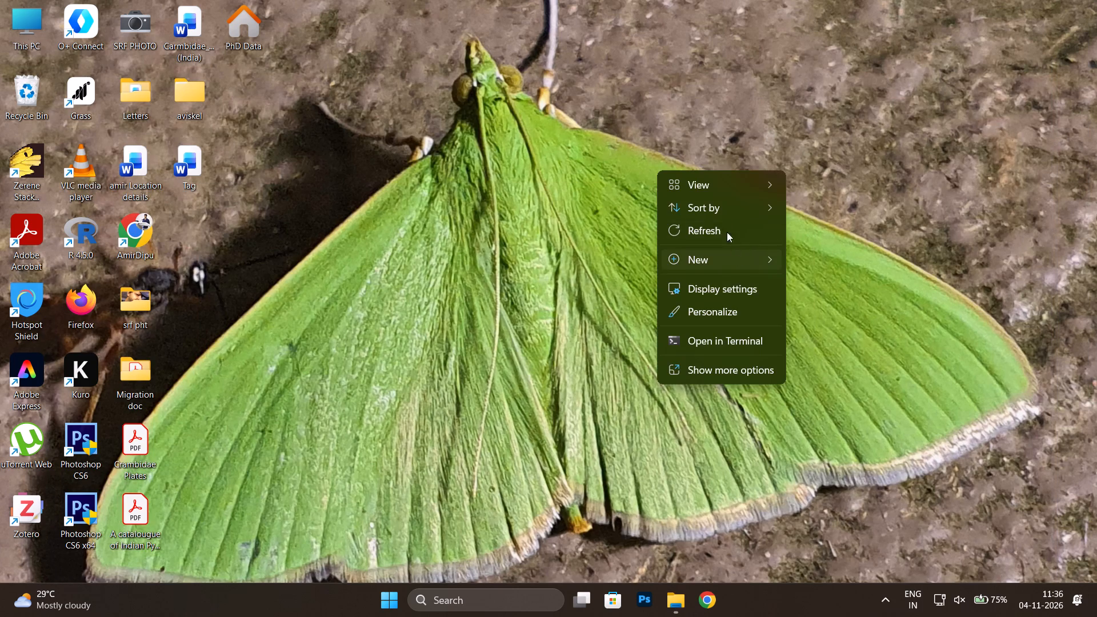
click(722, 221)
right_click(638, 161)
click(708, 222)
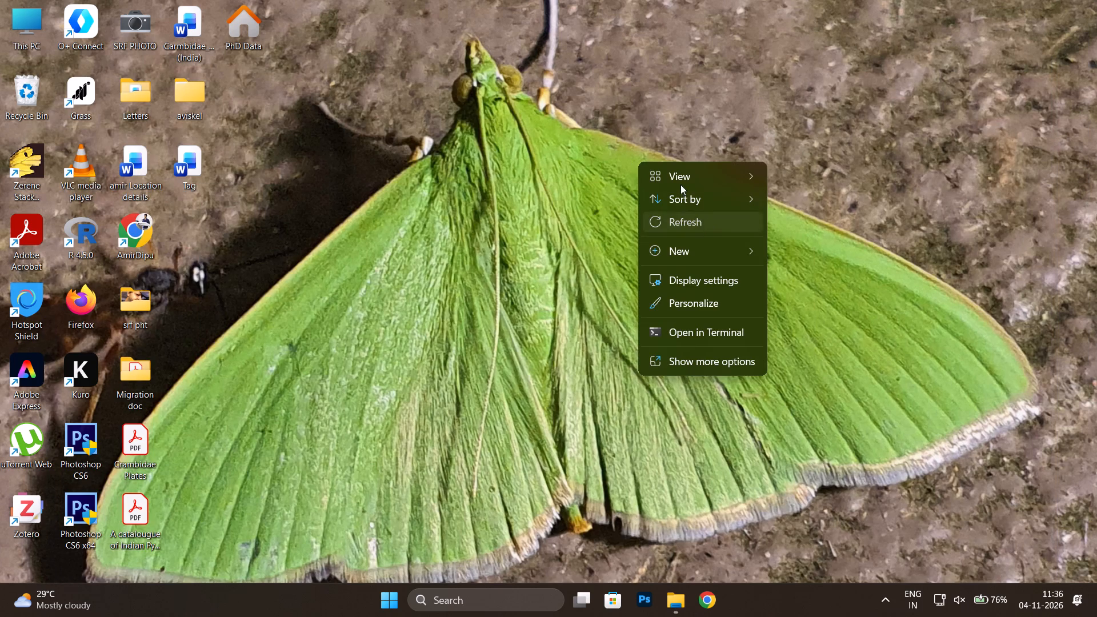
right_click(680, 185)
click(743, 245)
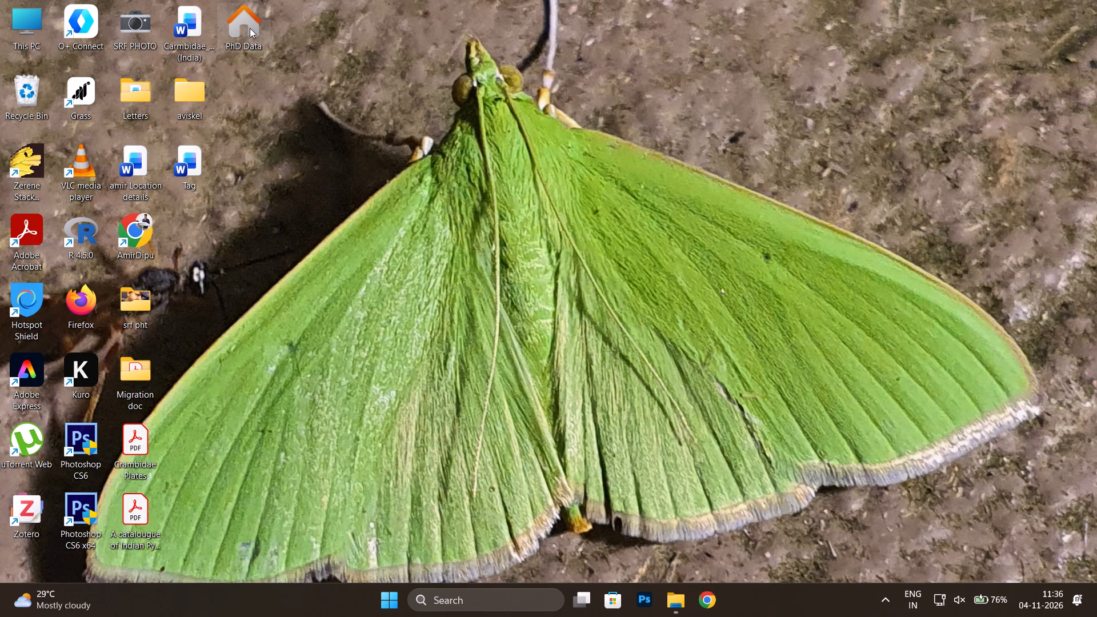
Open the Rhagoba ME Word document from the RHAGOBA folder inside PhD Data on the desktop.
double_click(263, 22)
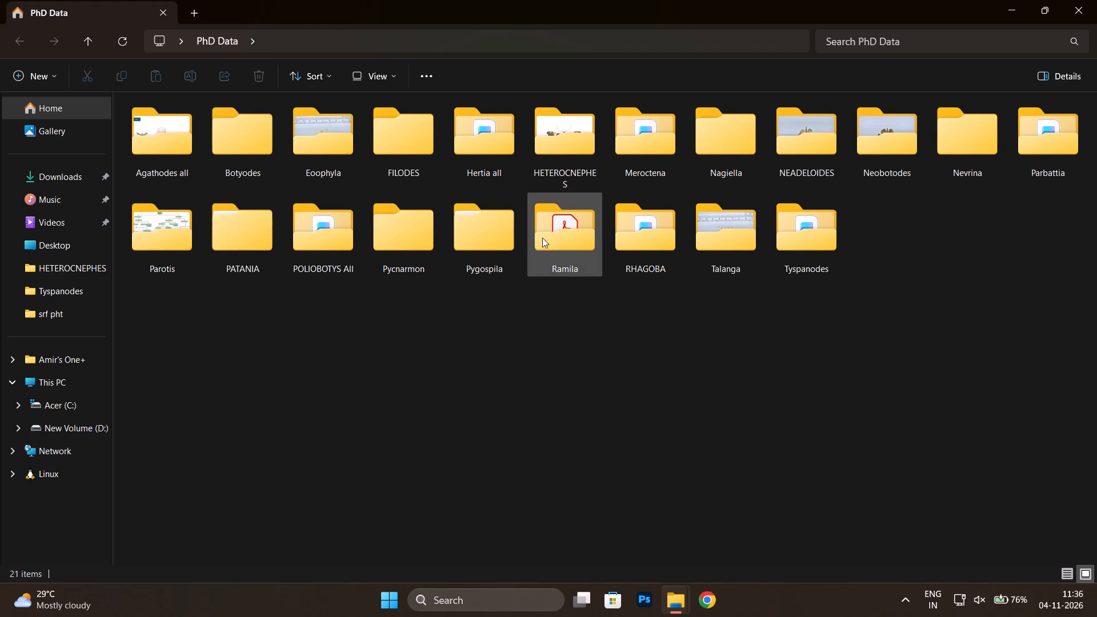
click(661, 235)
click(661, 235)
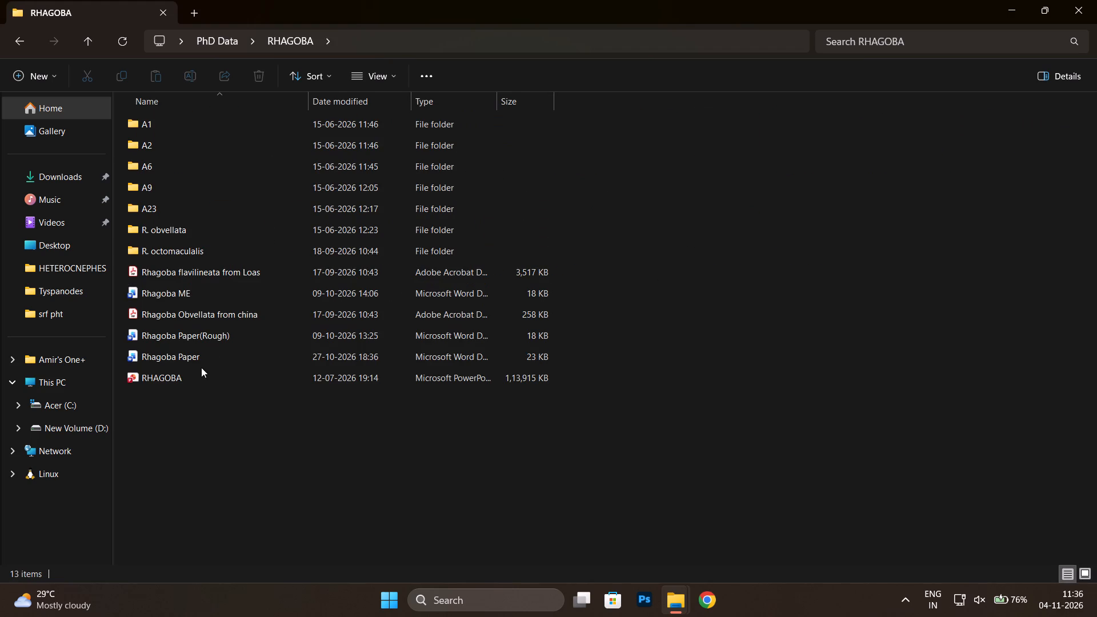
double_click(245, 290)
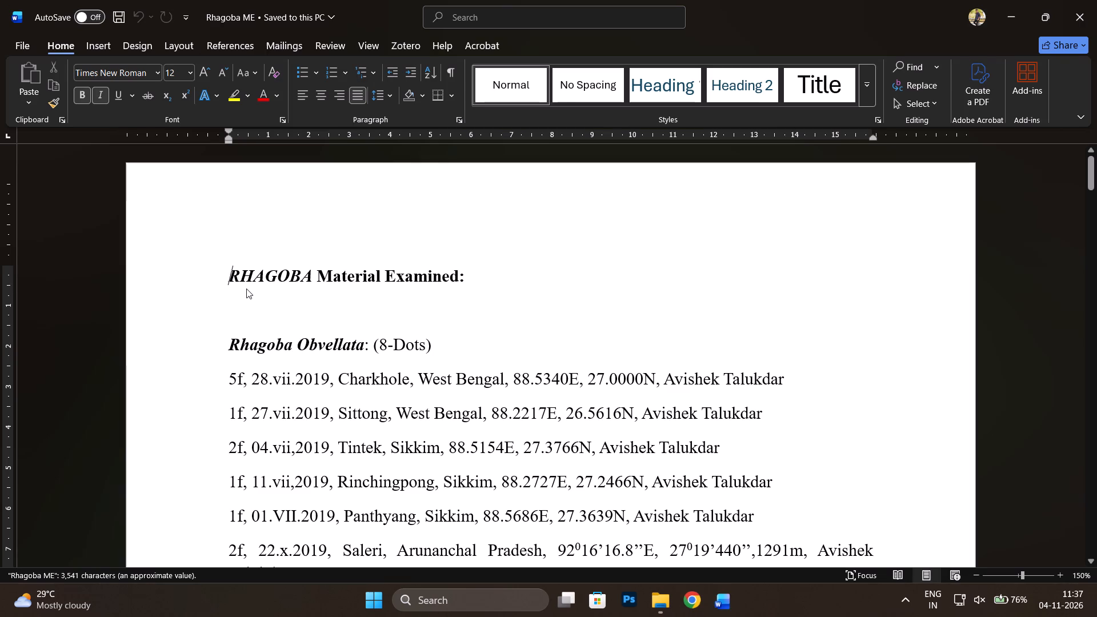
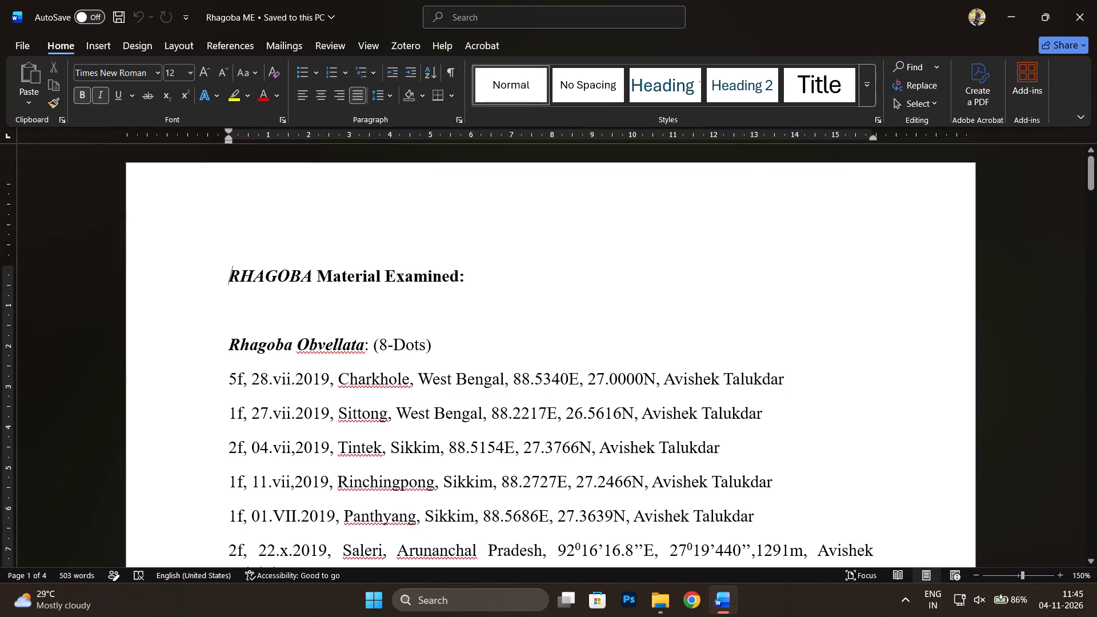
Examine the specimen records under Rhagoba Obvellata and R. octomaculalis, including how their localities and coordinates are written.
scroll(376, 432, down, 1)
scroll(378, 432, up, 1)
scroll(379, 432, down, 6)
scroll(442, 397, down, 1)
scroll(442, 397, up, 1)
scroll(442, 397, down, 2)
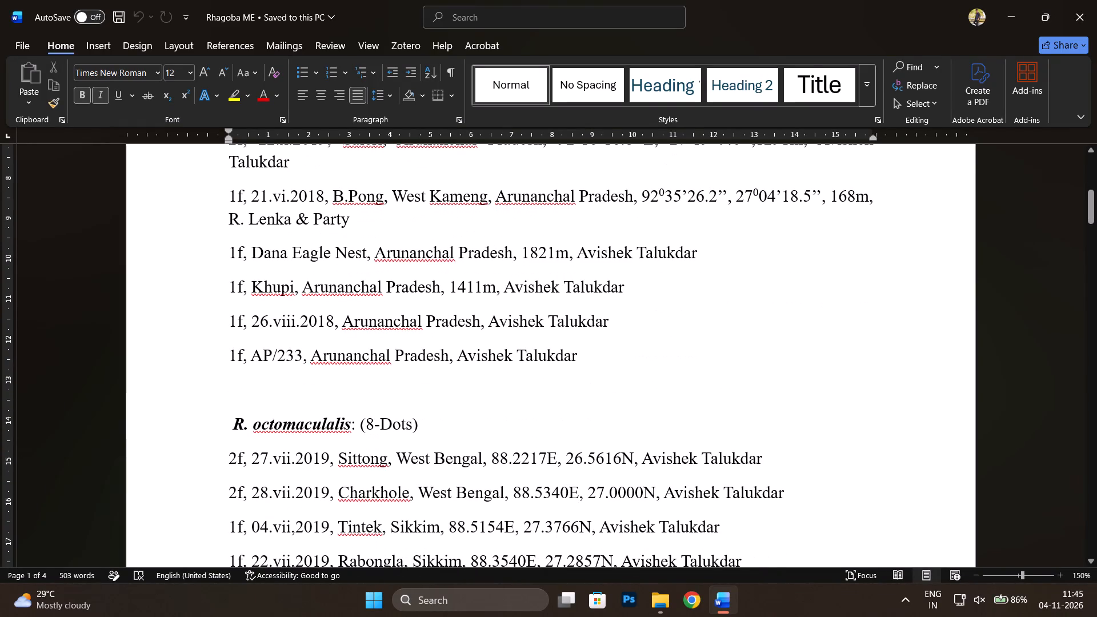
scroll(509, 390, down, 11)
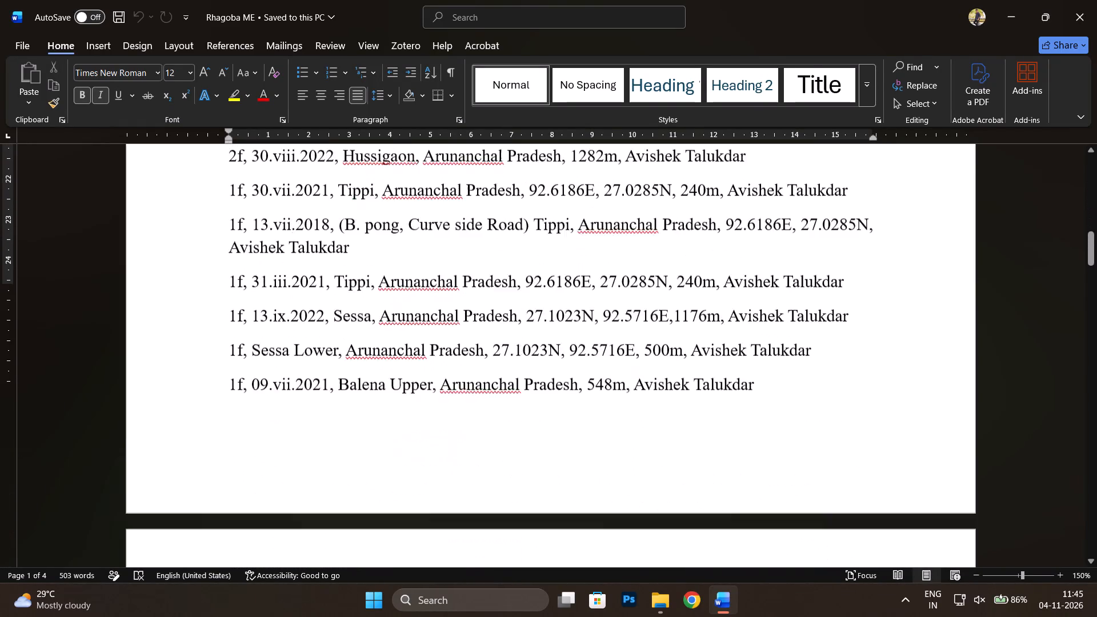
scroll(518, 384, down, 3)
scroll(568, 381, up, 3)
scroll(568, 381, down, 1)
scroll(568, 381, up, 3)
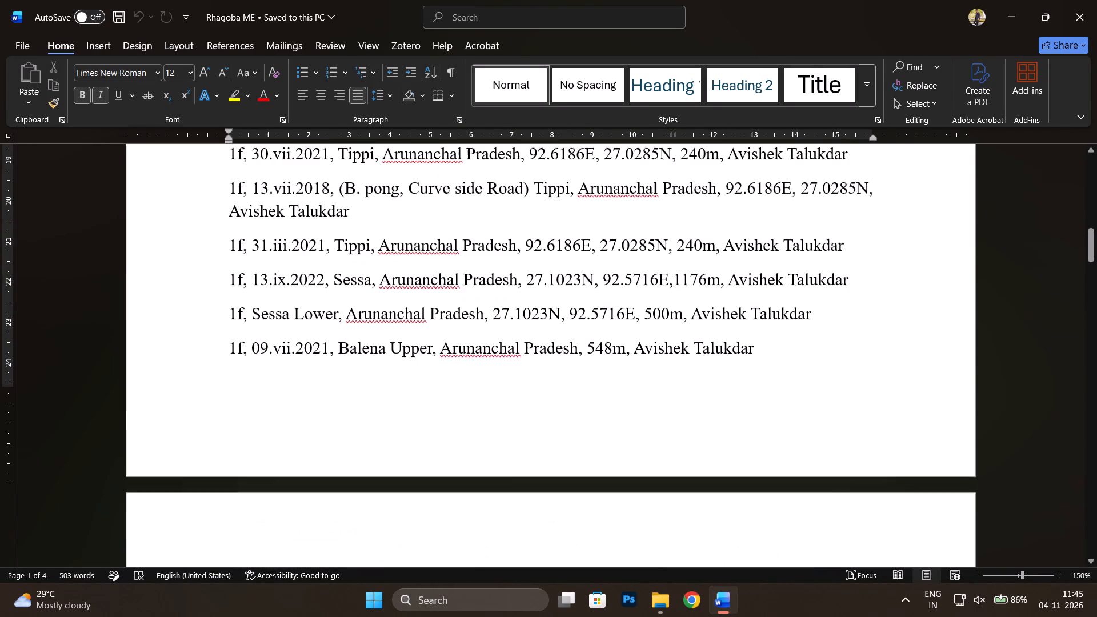
scroll(521, 438, up, 3)
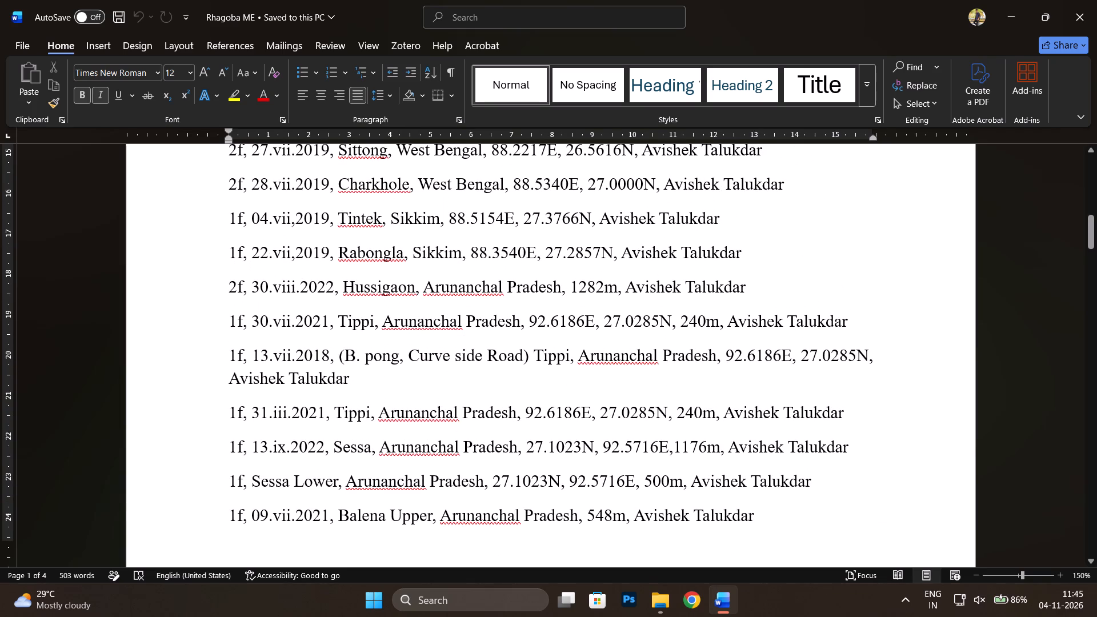
scroll(606, 476, up, 7)
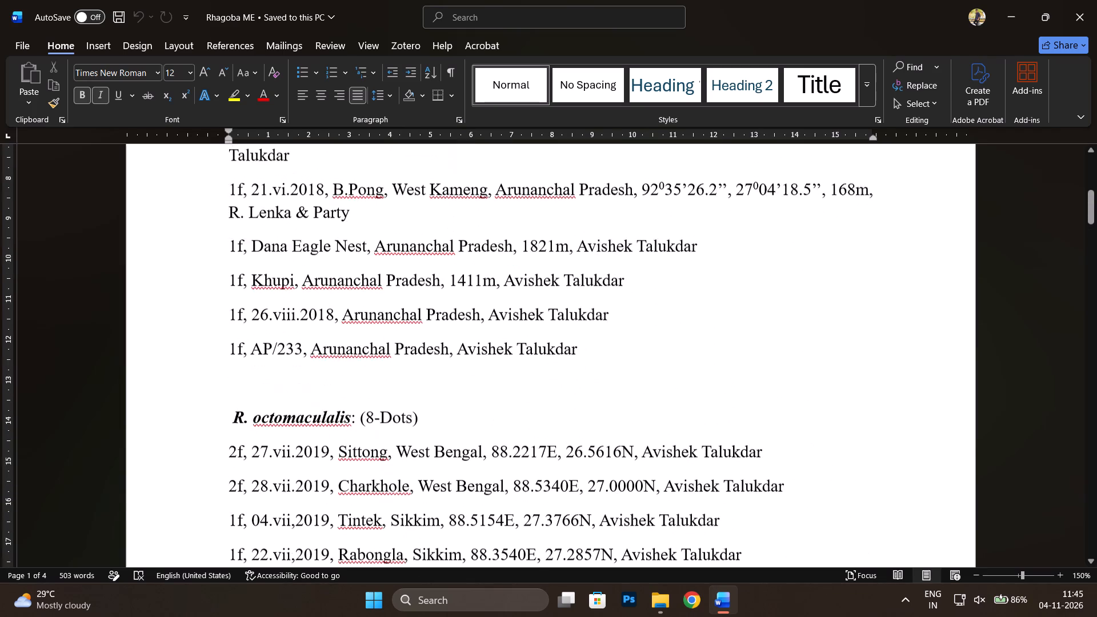
scroll(607, 475, up, 6)
scroll(607, 475, down, 1)
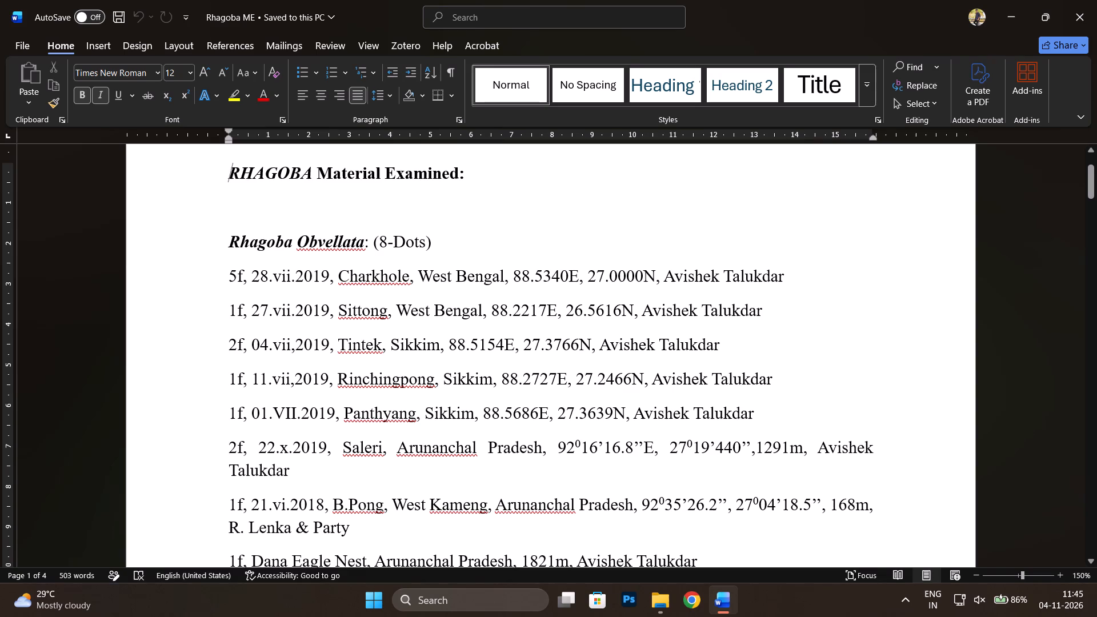
scroll(578, 420, up, 5)
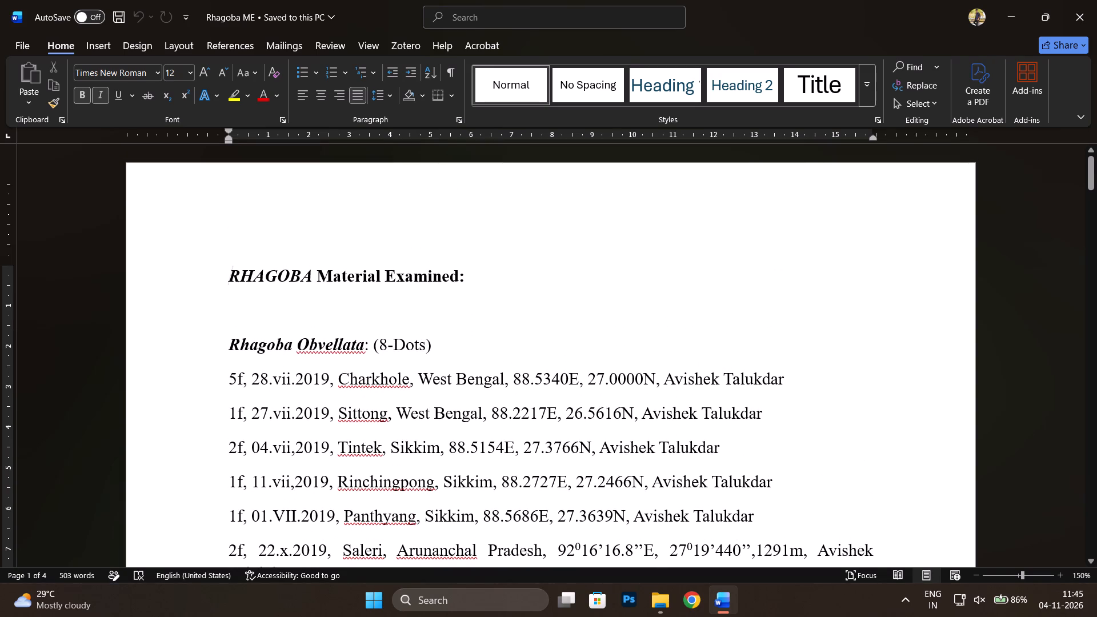
scroll(425, 481, down, 2)
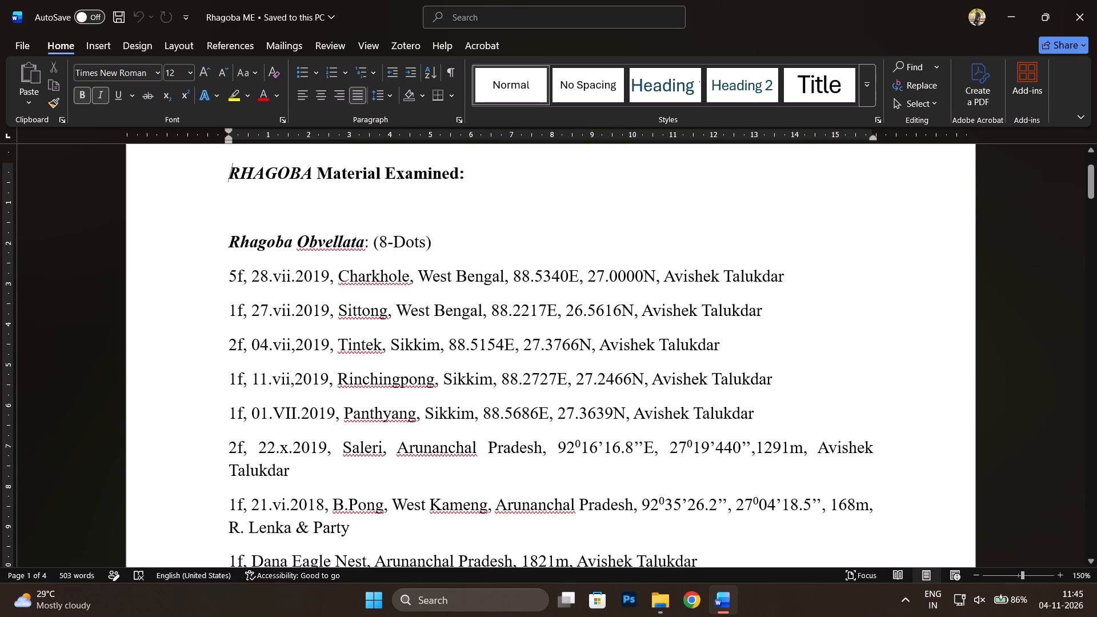
scroll(751, 269, down, 3)
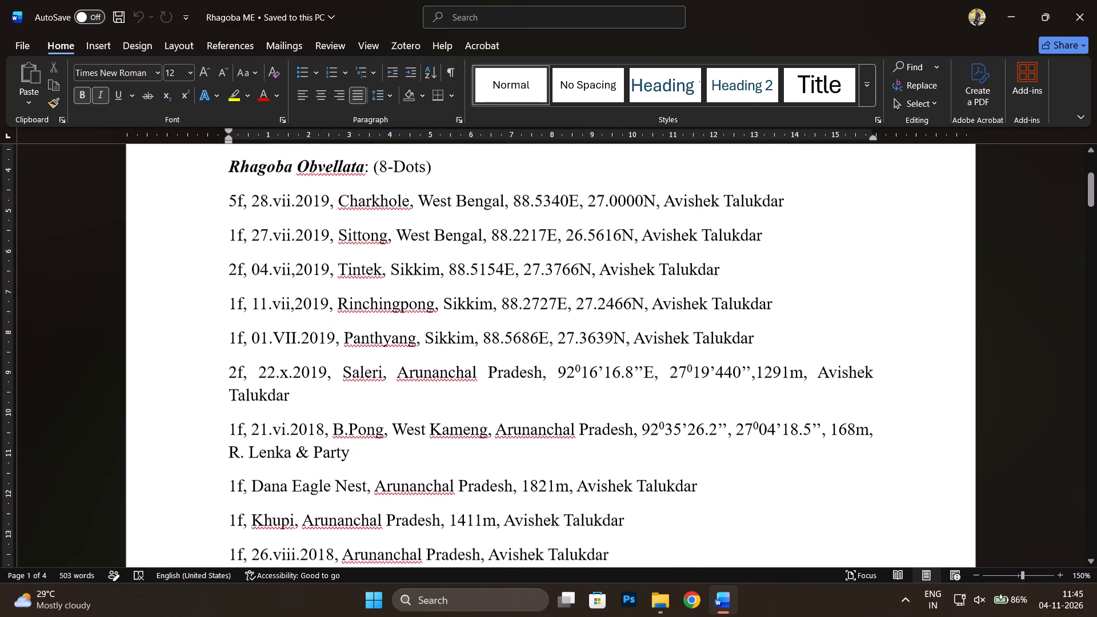
scroll(582, 322, up, 3)
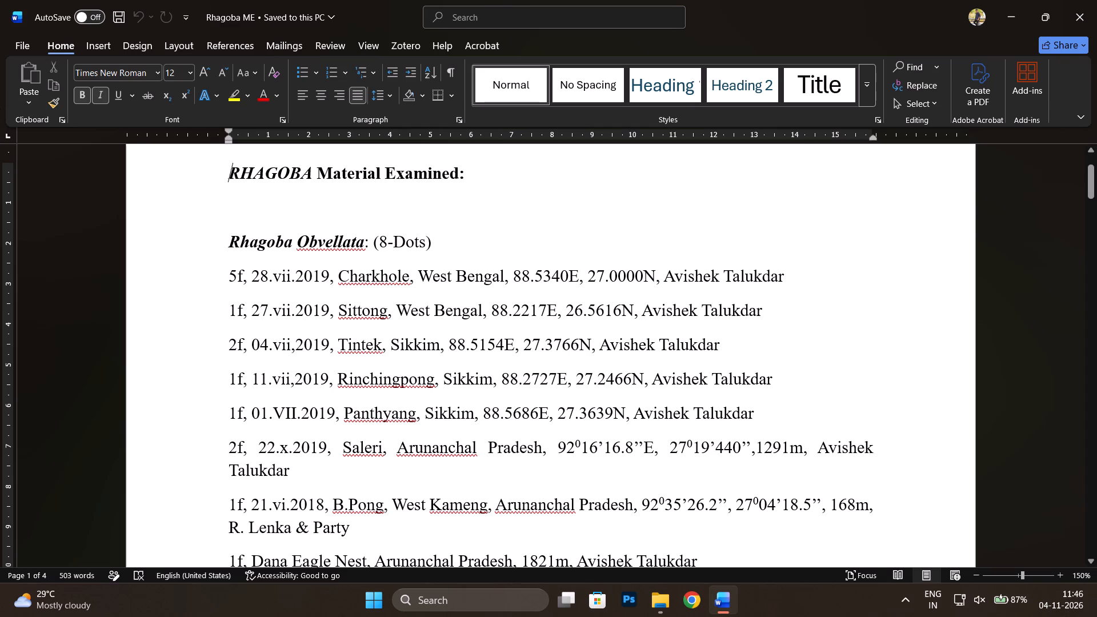
Replace the Saleri record's degree-minute-second longitude with the decimal value 92.2741, keeping the E.
scroll(275, 265, down, 1)
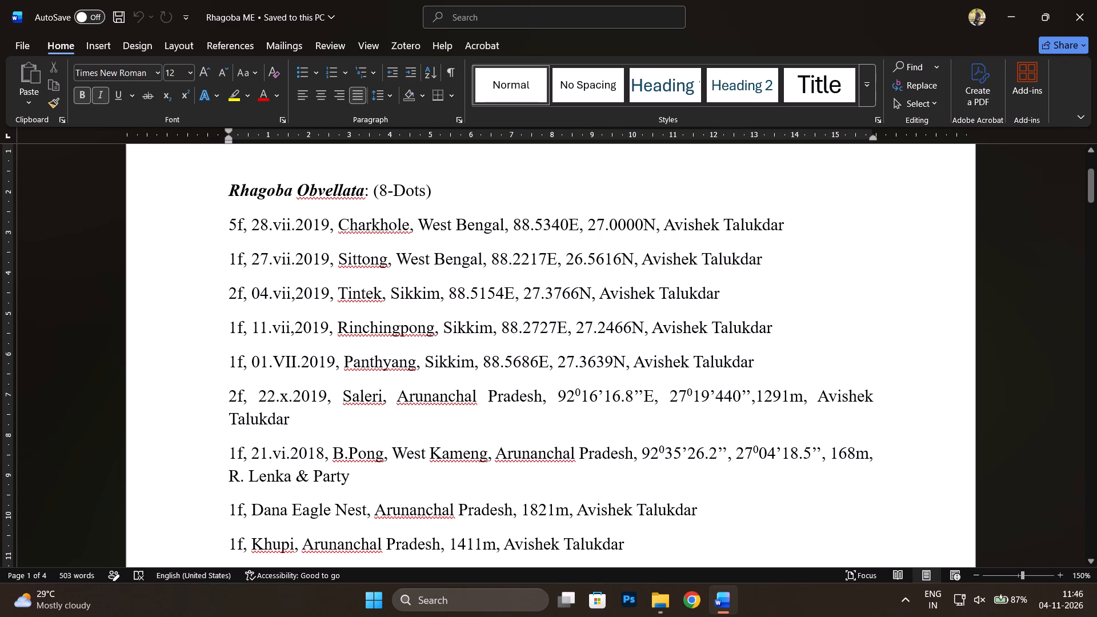
scroll(445, 412, down, 1)
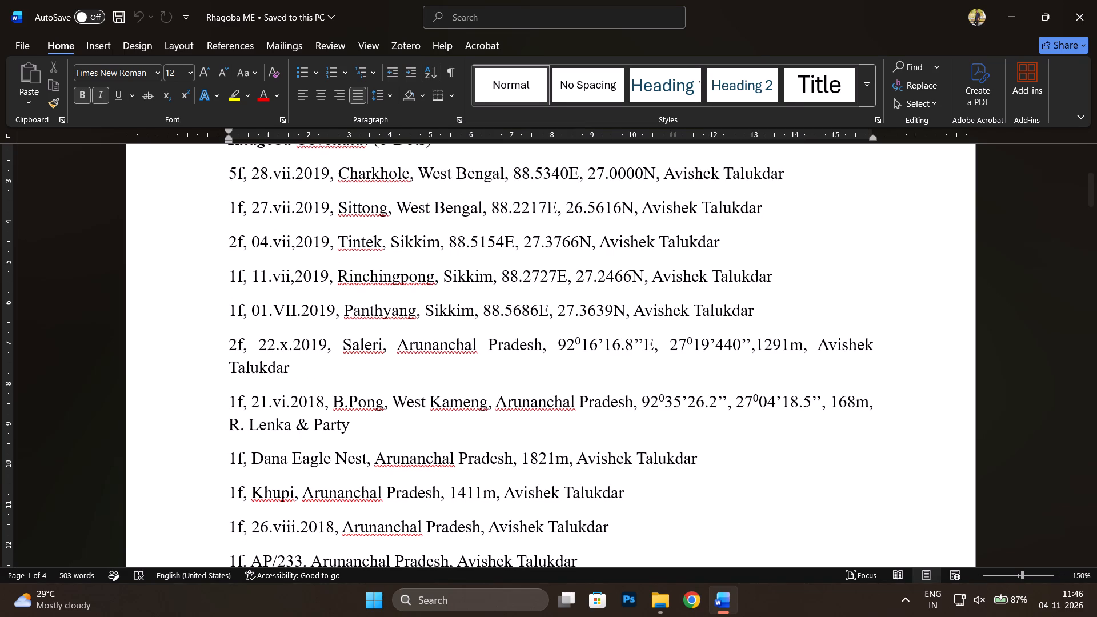
click(643, 346)
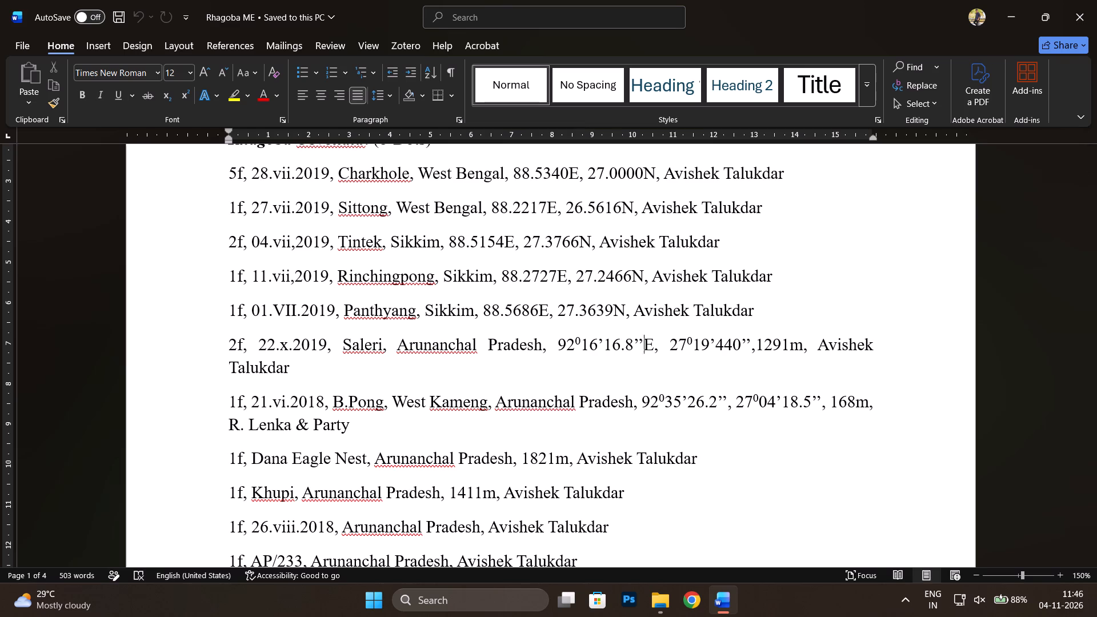
key(BackSpace)
key(BackSpace)
key(BackSpace)
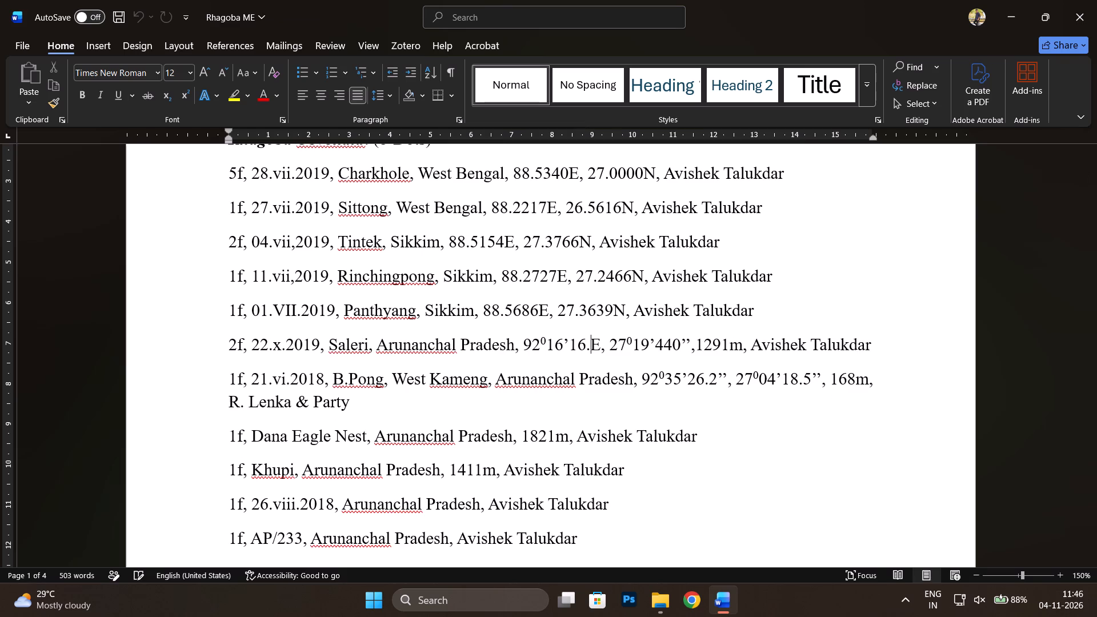
key(BackSpace)
key(BackSpace)
key(BackSpace)
key(BackSpace)
key(BackSpace)
key(BackSpace)
key(BackSpace)
key(BackSpace)
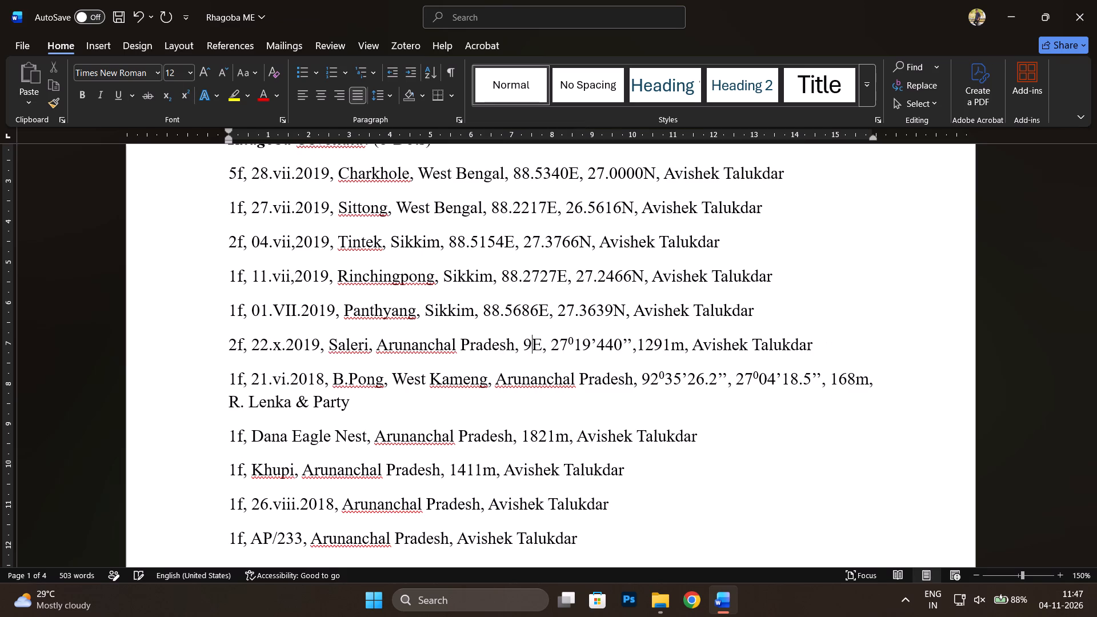
key(BackSpace)
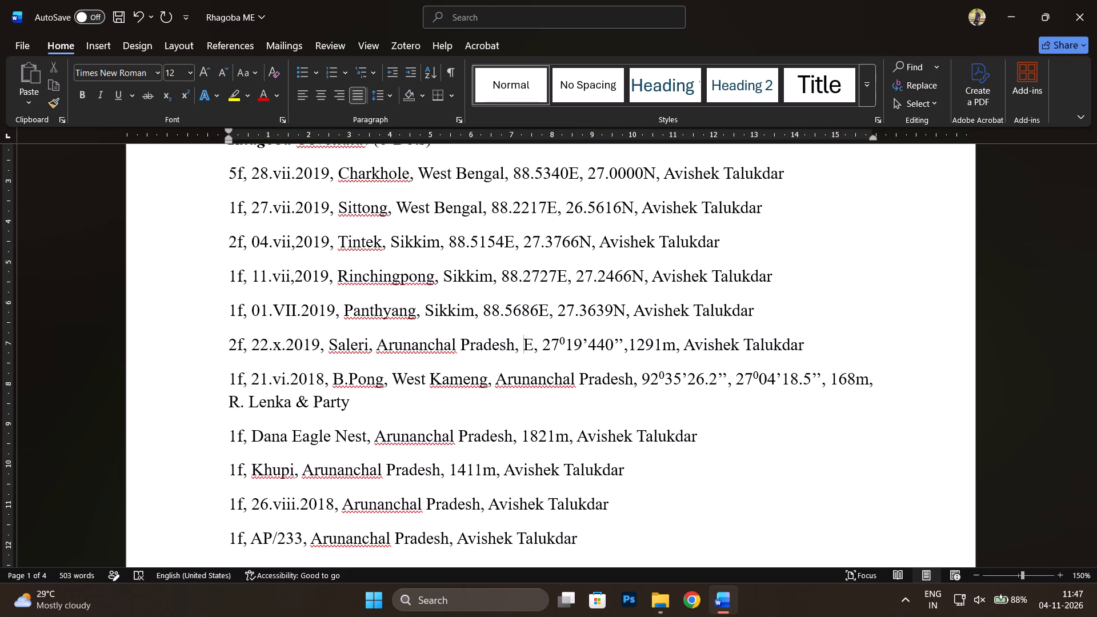
key(9)
text(2.)
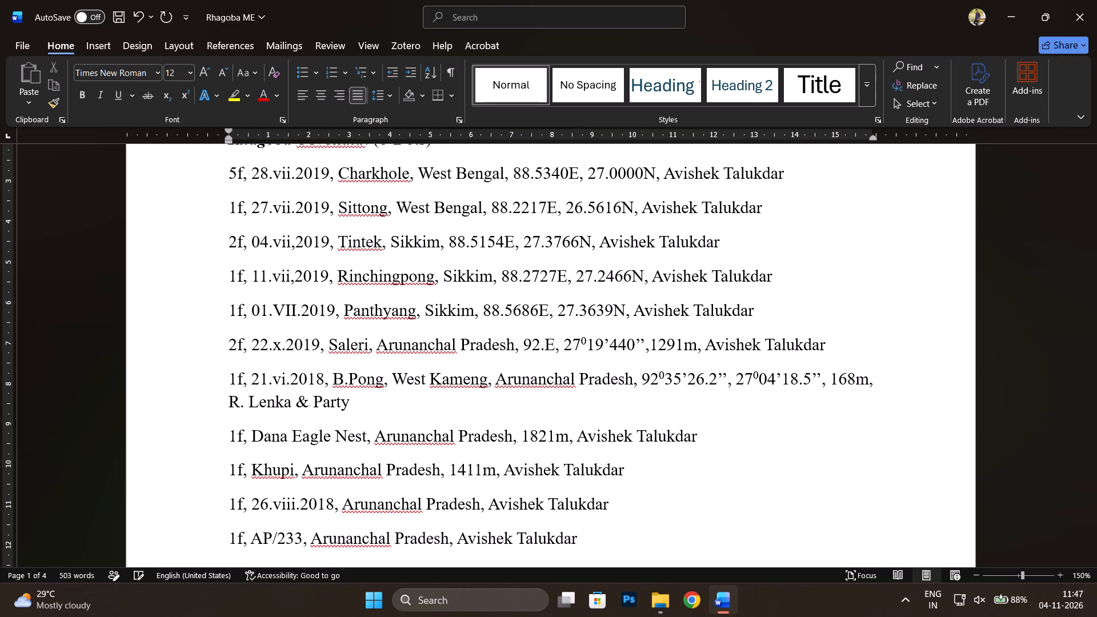
key(2)
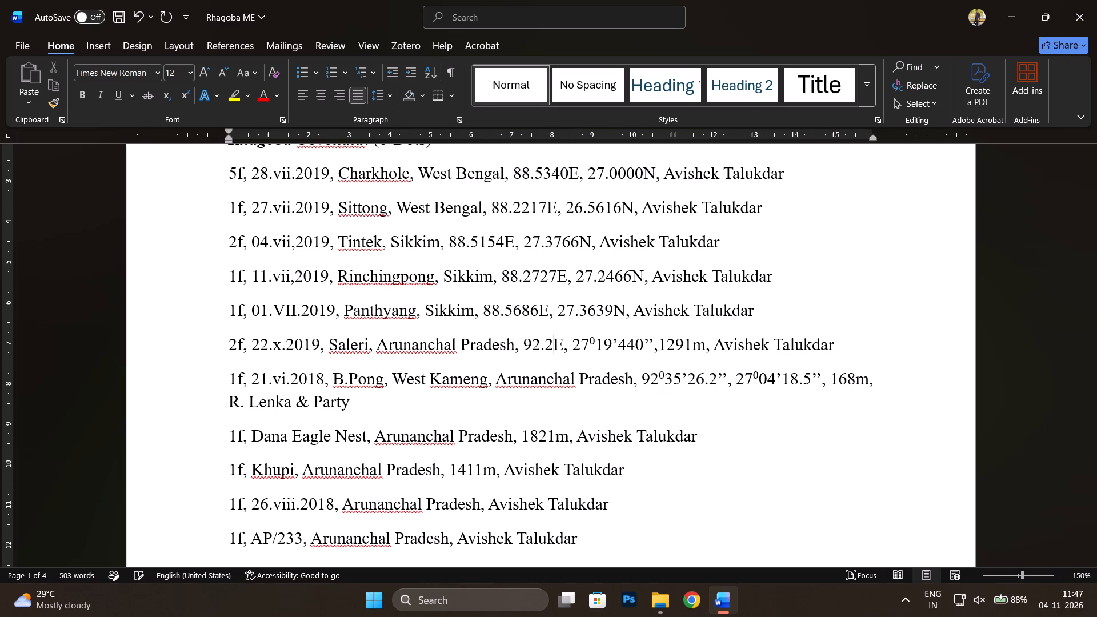
text(741)
Delete the degree sign, minutes and seconds from the Saleri record's latitude, keeping only 27.
key(Right)
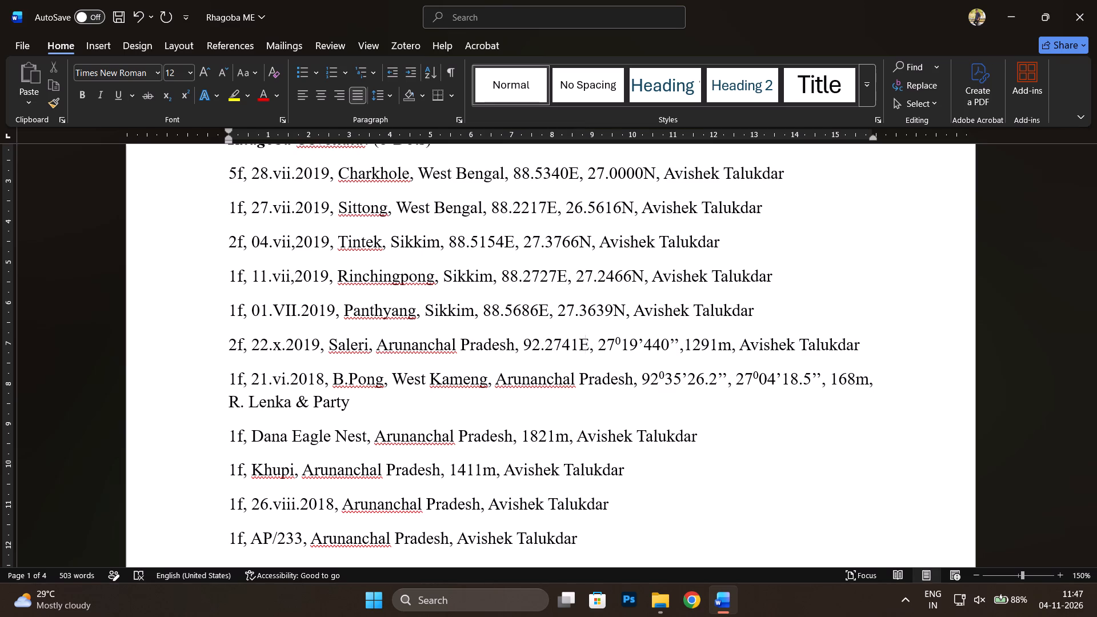
key(Right)
key(Right)
key(Right)
key(Right)
key(Right)
key(Right)
key(Right)
key(Right)
key(Right)
key(Right)
key(Right)
key(Right)
key(Right)
key(BackSpace)
key(BackSpace)
key(BackSpace)
key(BackSpace)
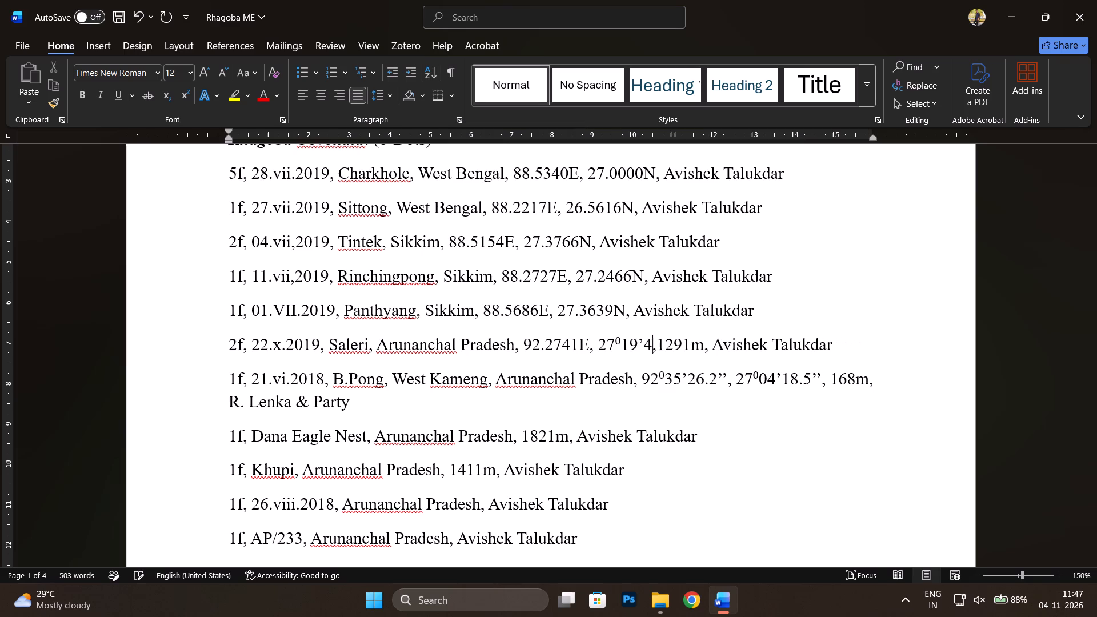
key(BackSpace)
key(BackSpace)
key(BackSpace)
key(BackSpace)
key(BackSpace)
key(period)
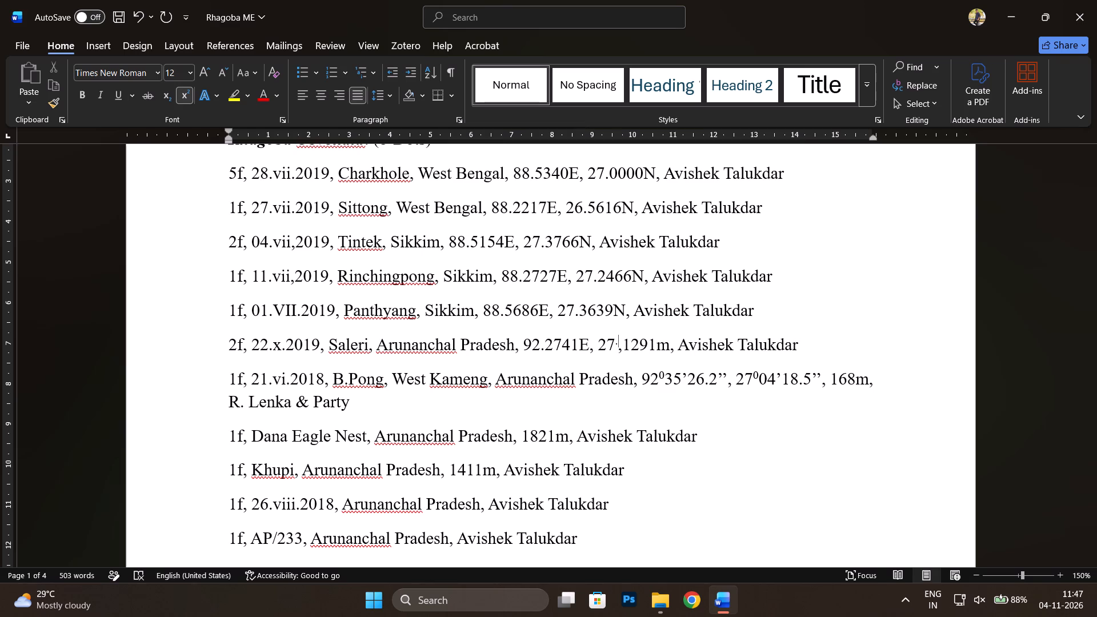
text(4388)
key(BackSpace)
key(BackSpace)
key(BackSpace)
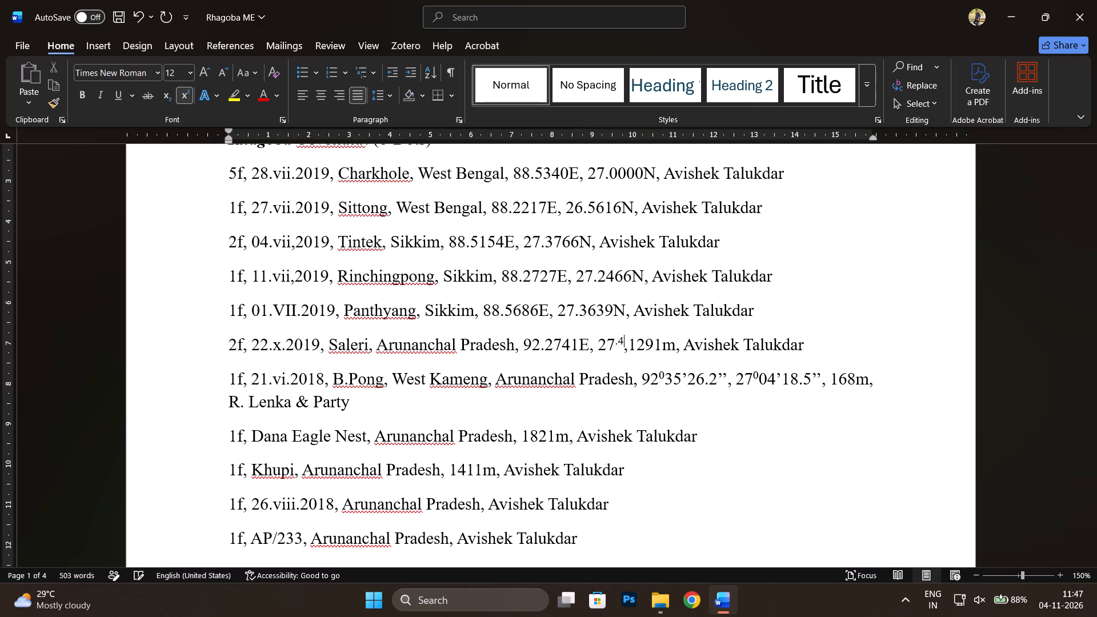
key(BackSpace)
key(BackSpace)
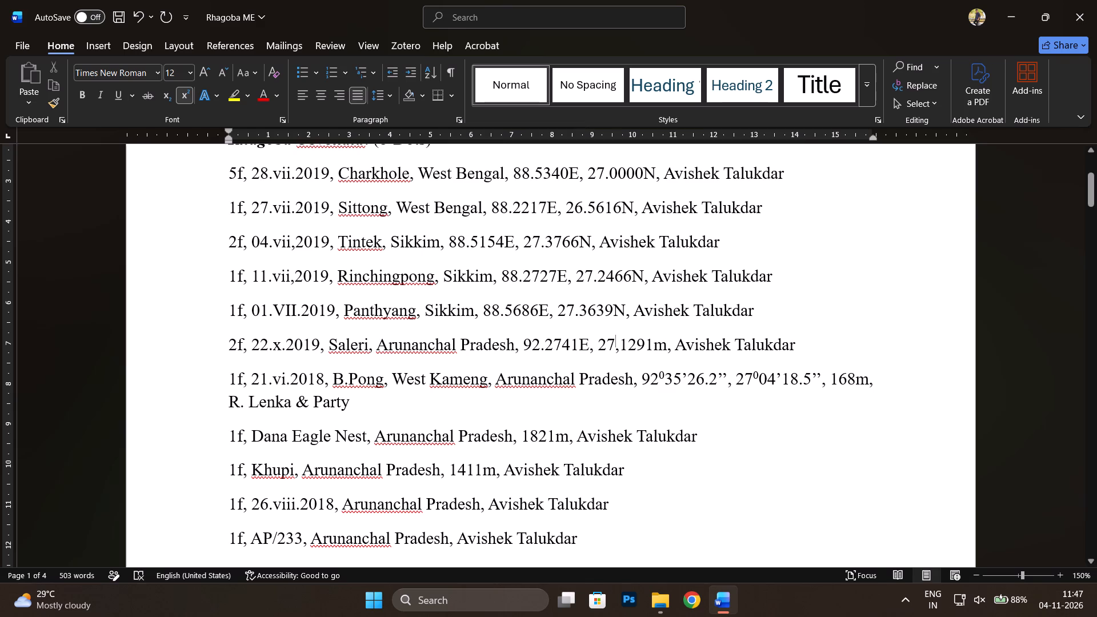
Turn off superscript and complete the Saleri record's latitude as 27.4388N in normal text.
click(188, 96)
key(period)
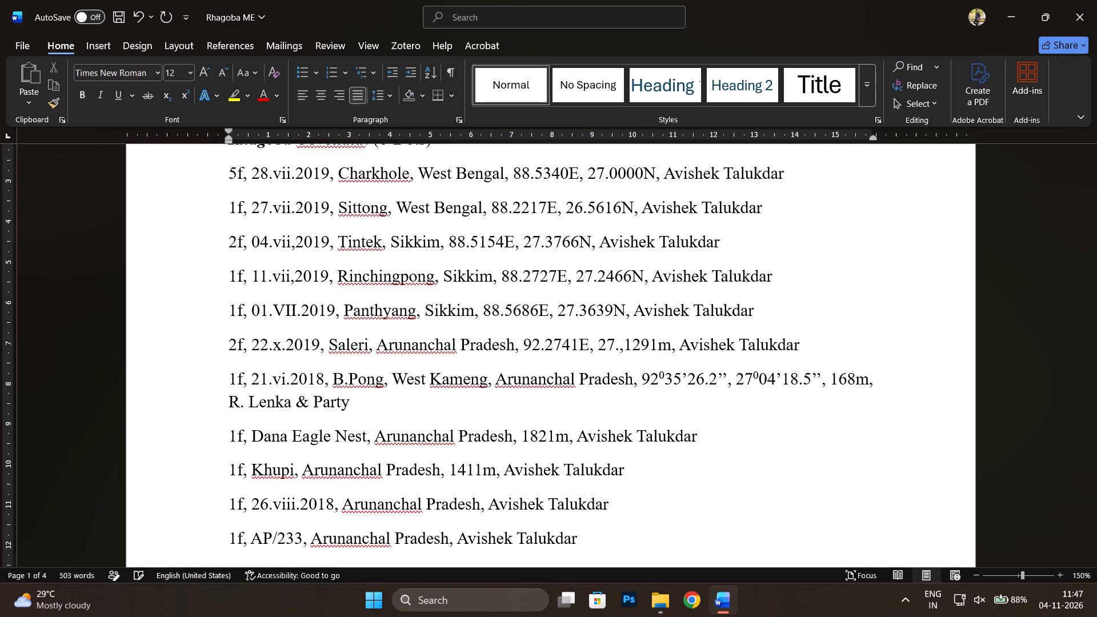
text(4388)
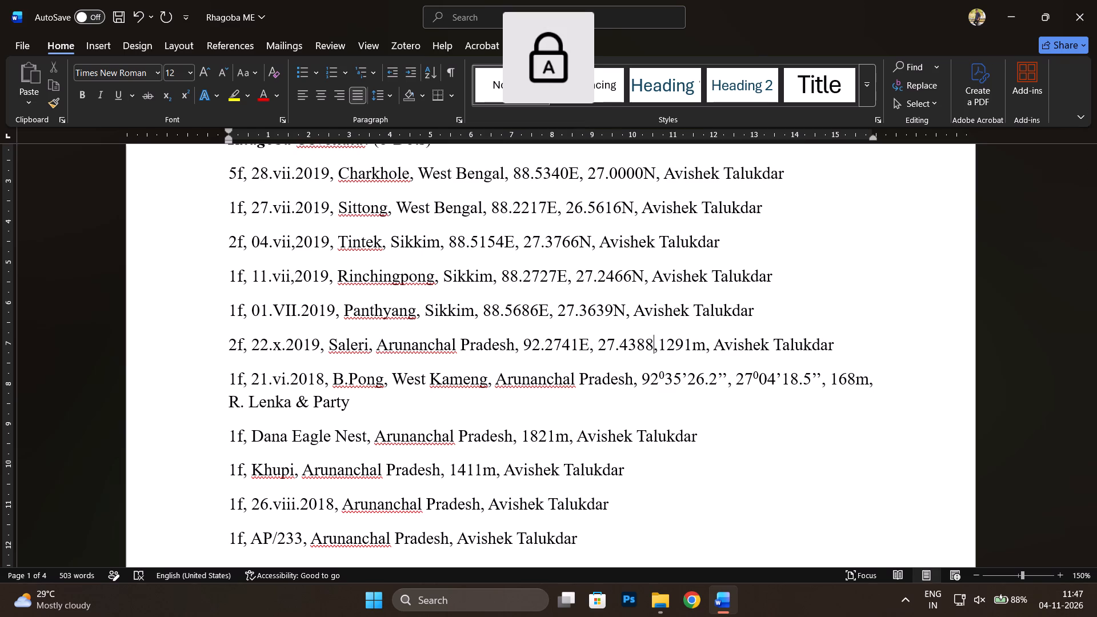
key(n)
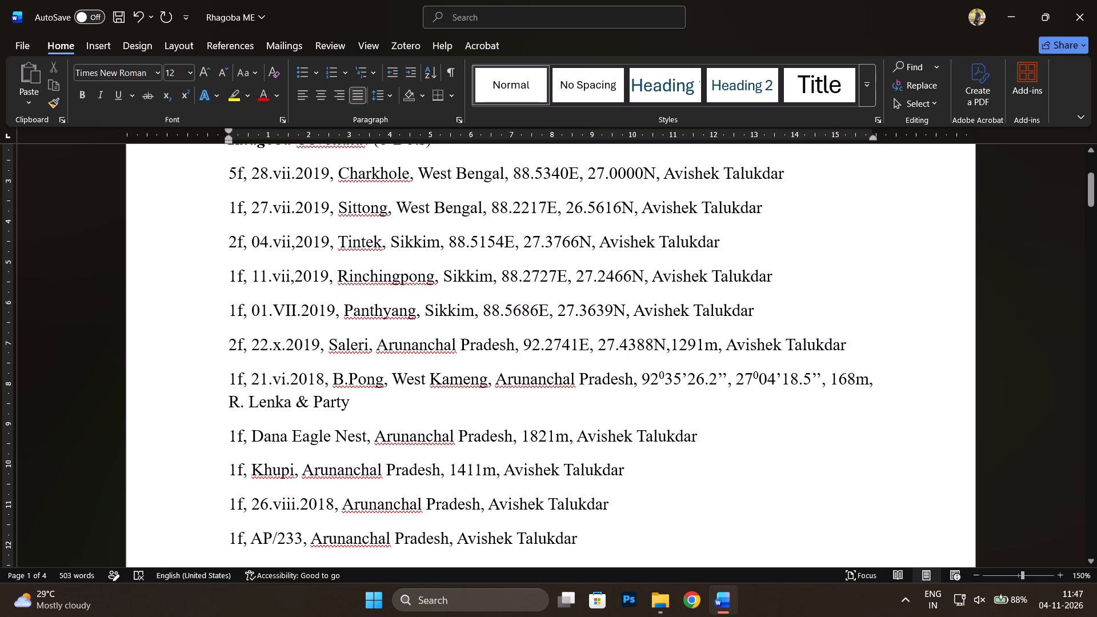
Insert a space between the latitude's comma and the 1291m elevation in the Saleri record.
click(671, 348)
key(Right)
key(Left)
key(space)
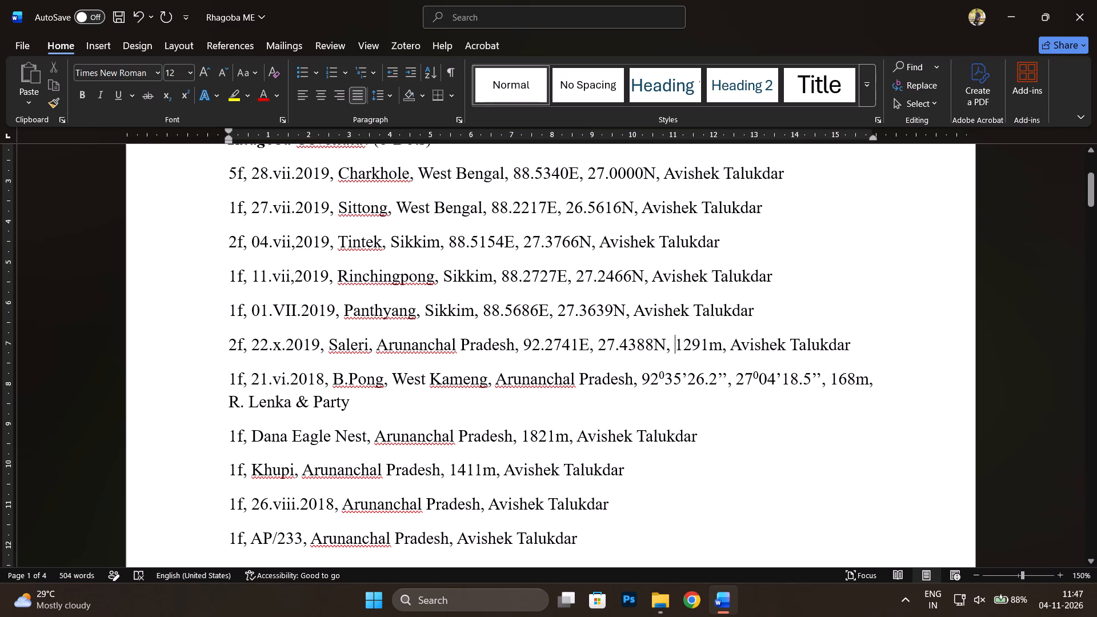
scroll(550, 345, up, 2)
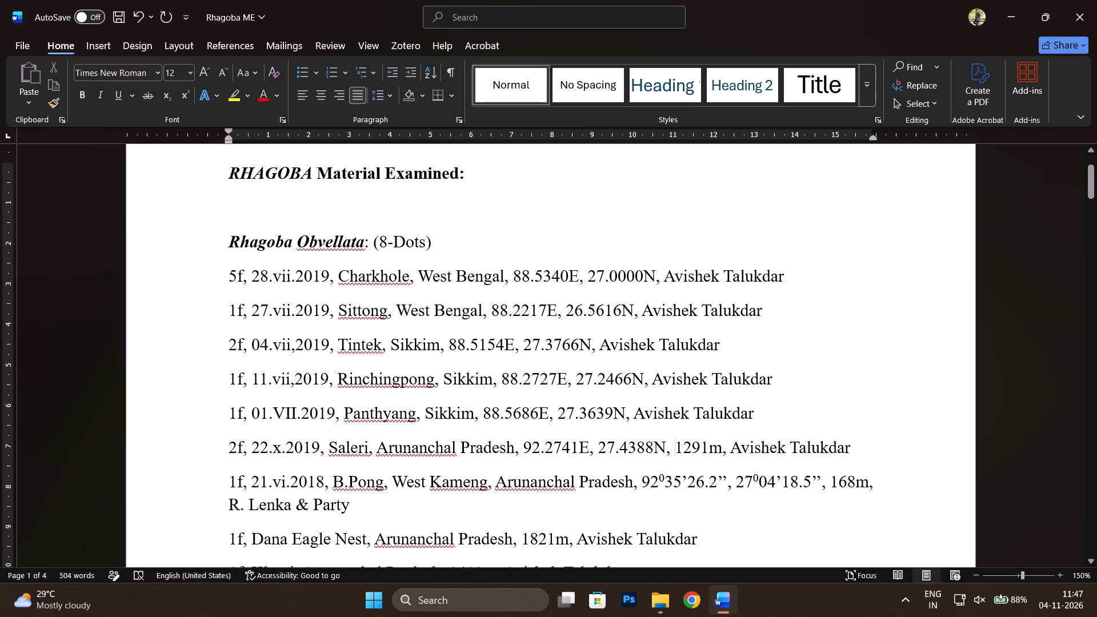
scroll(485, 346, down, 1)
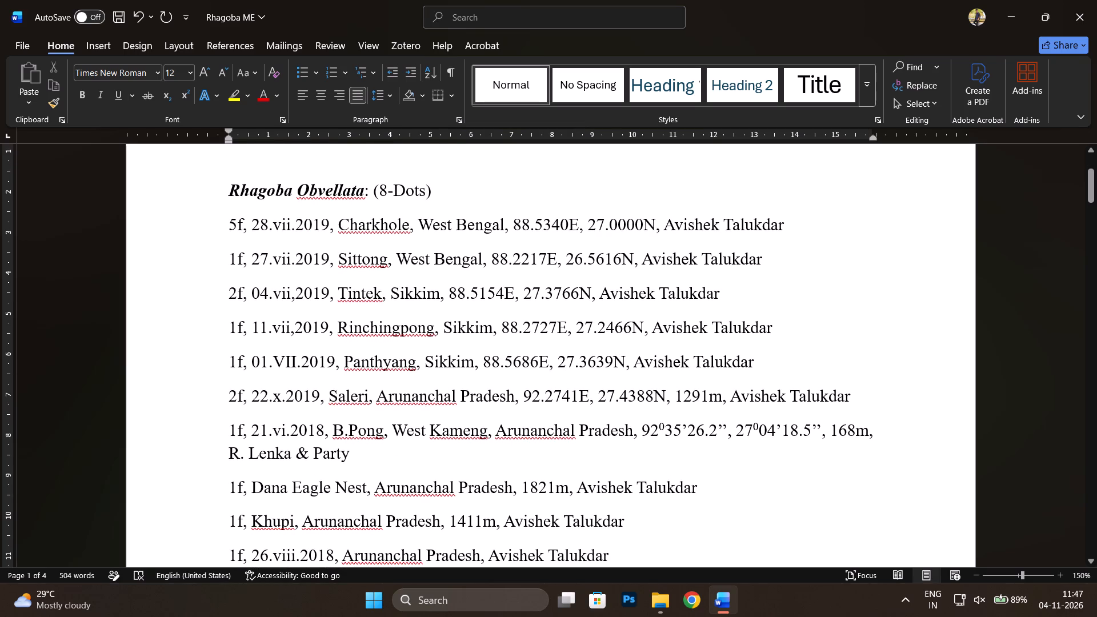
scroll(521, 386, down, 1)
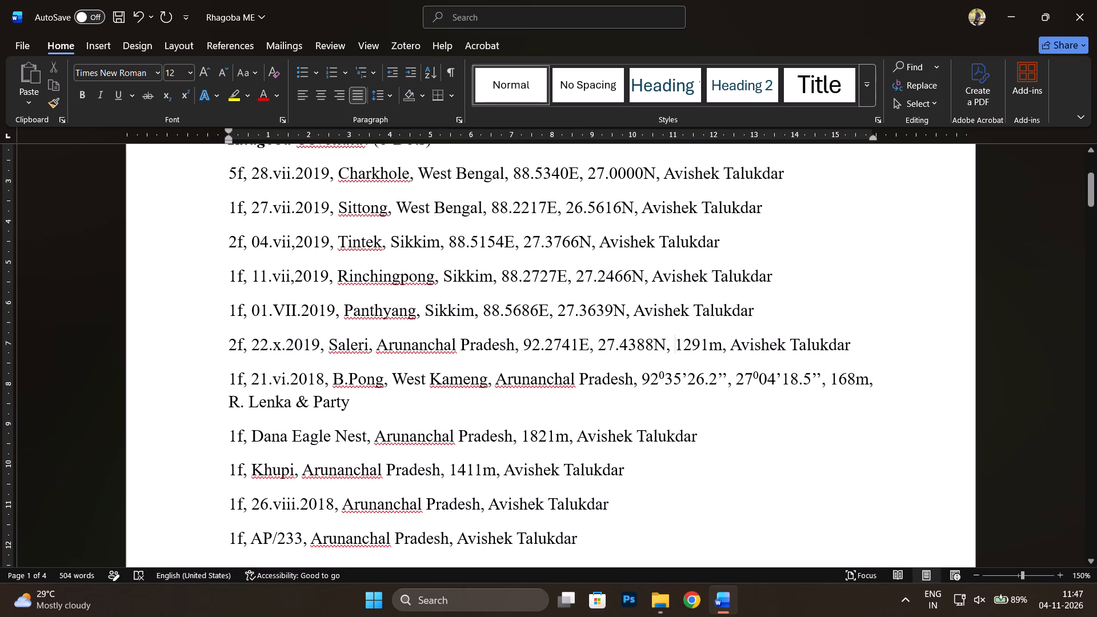
Insert the date 3.ix.2022, followed by a comma and space, before the 1821m elevation in the Dana Eagle Nest record.
scroll(305, 365, down, 1)
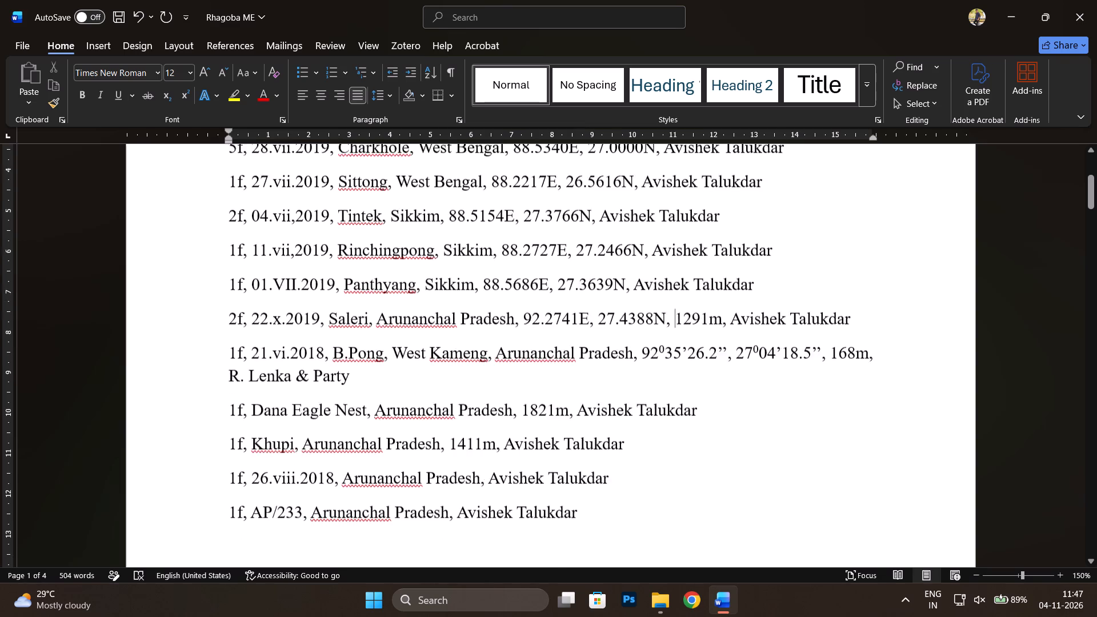
scroll(306, 366, down, 1)
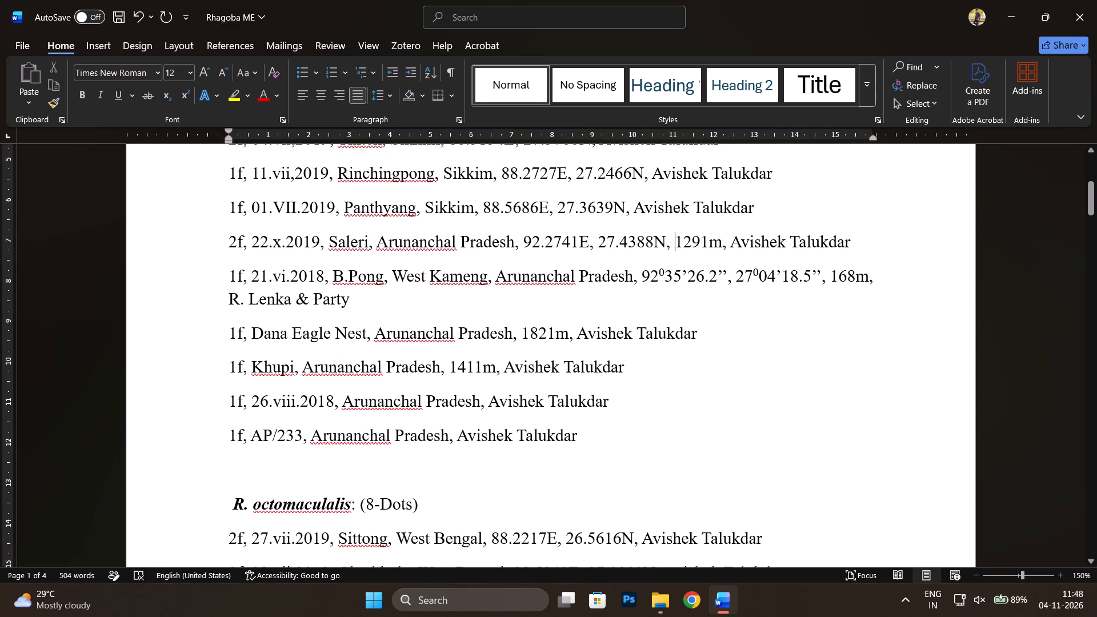
scroll(449, 399, down, 1)
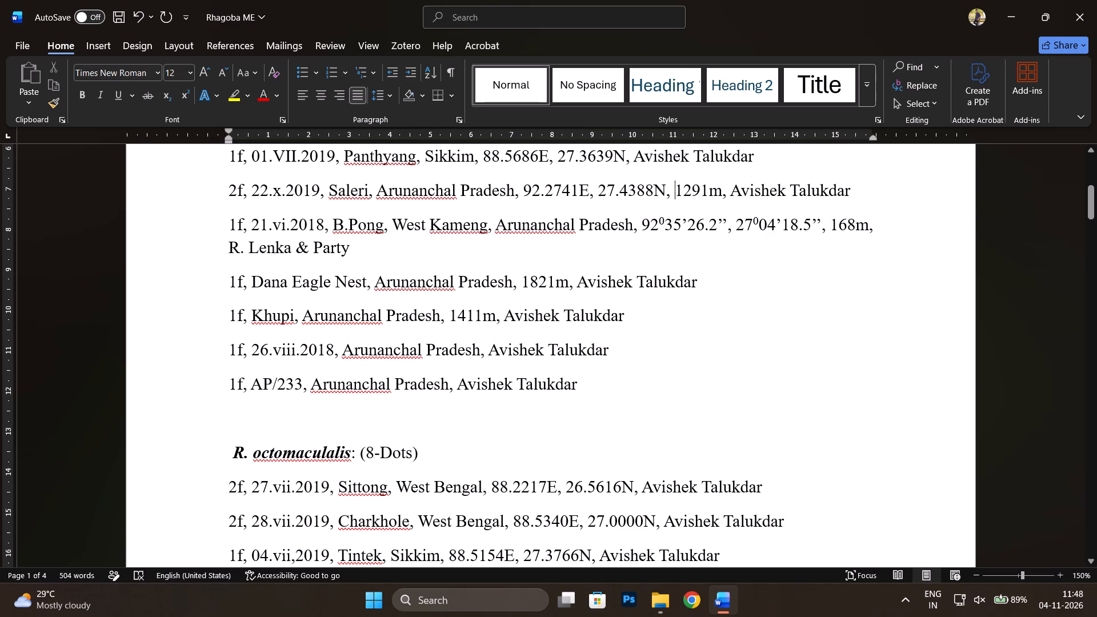
click(520, 285)
key(3)
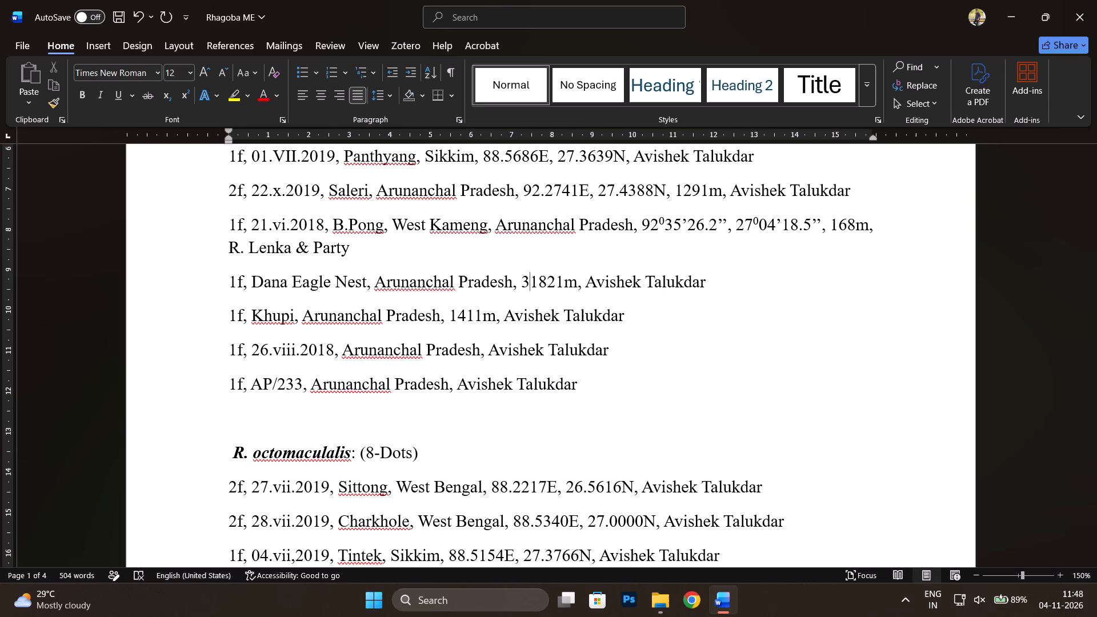
key(period)
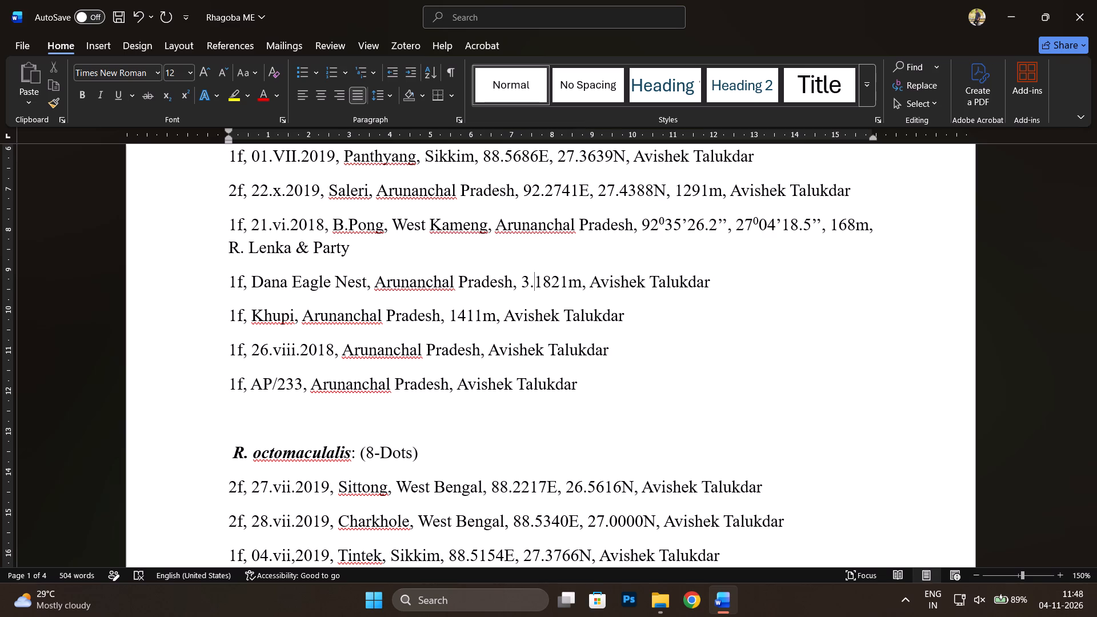
text(ix)
text(.2022)
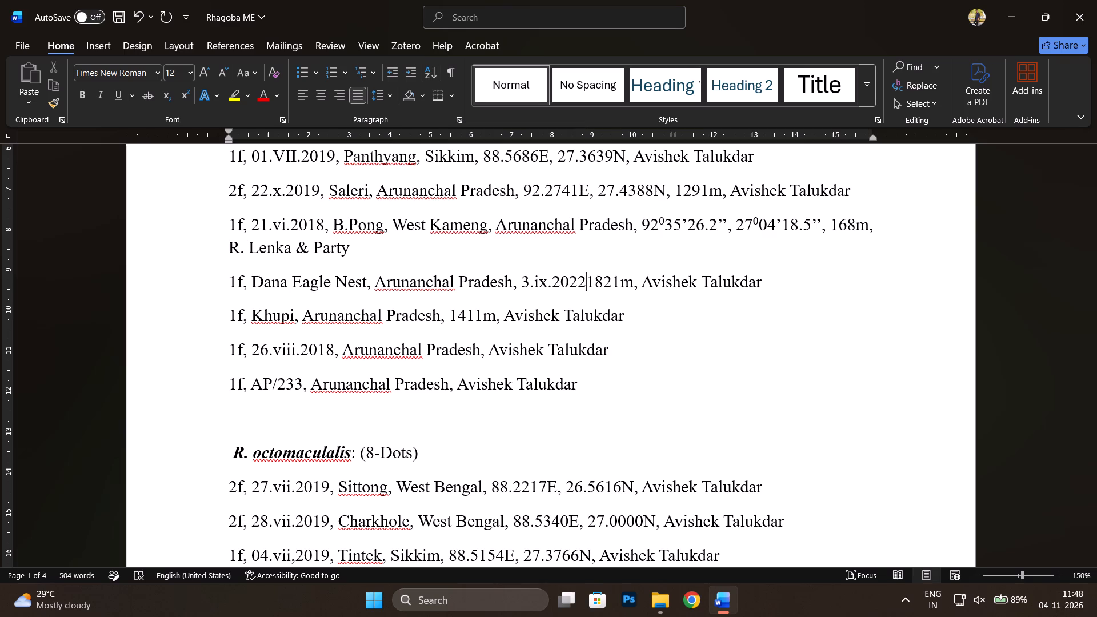
key(comma)
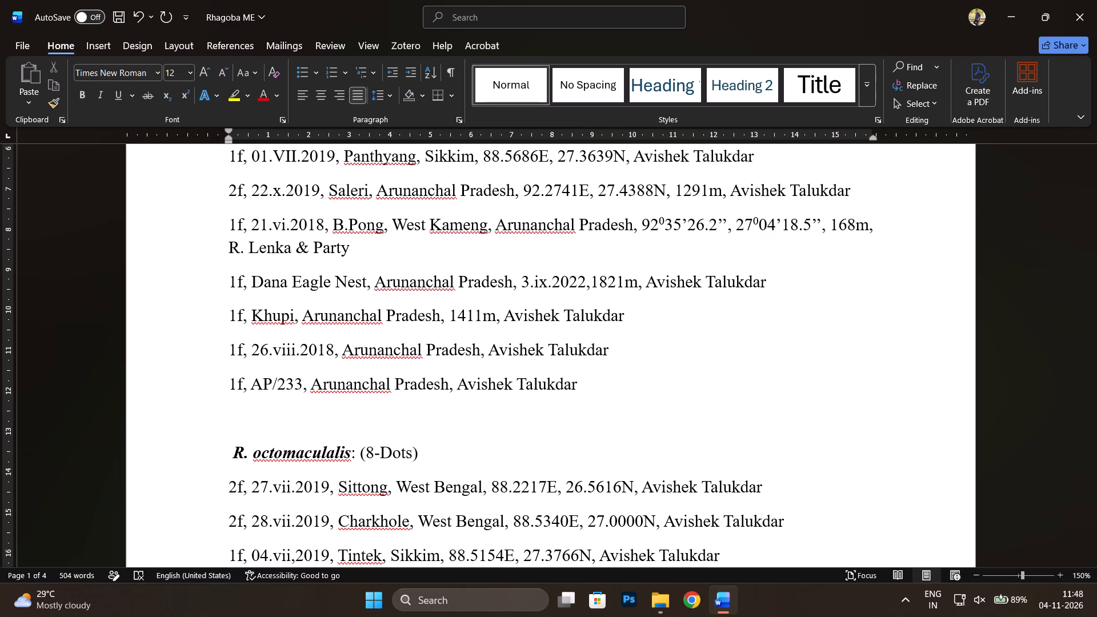
key(space)
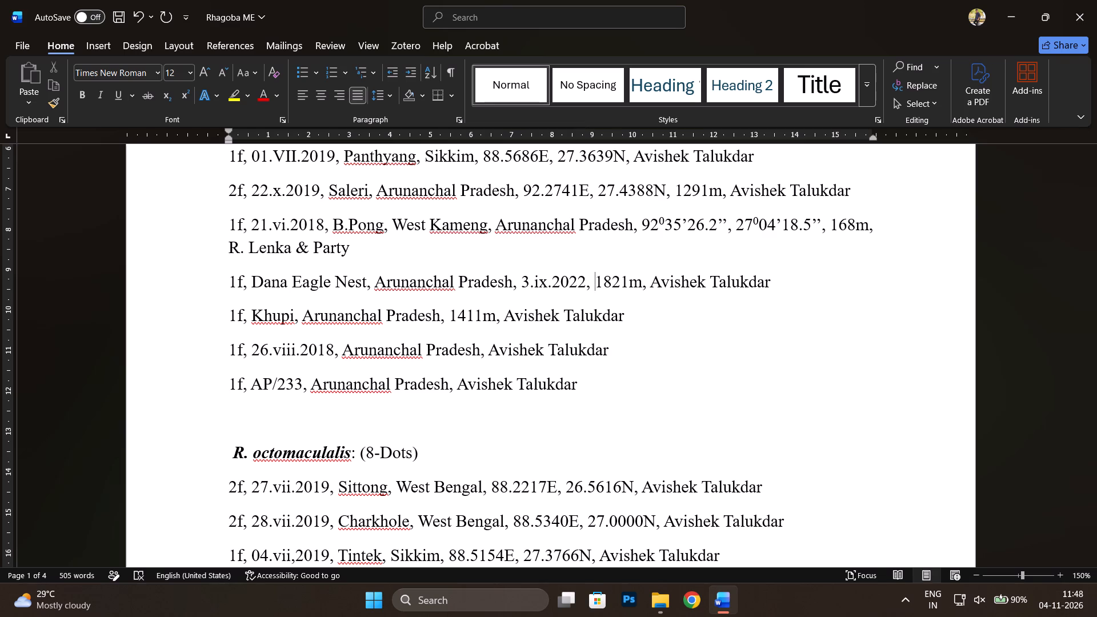
Add the decimal coordinates 92.4629E, 27.1949N, with separating commas and spaces, before the Dana Eagle Nest record's 1821m elevation.
text(92.)
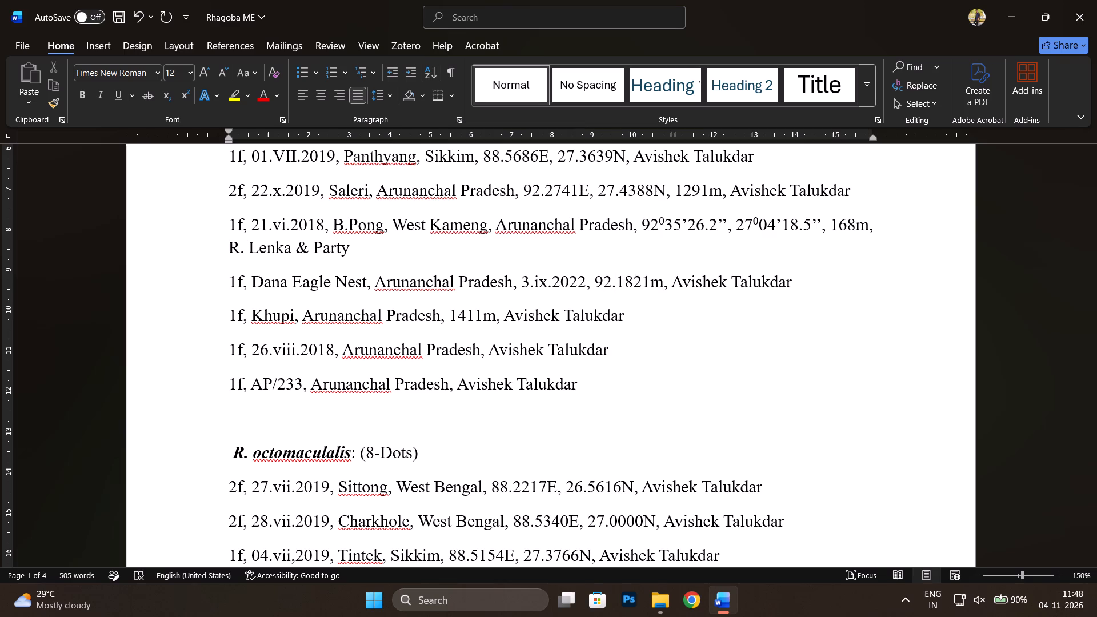
text(46)
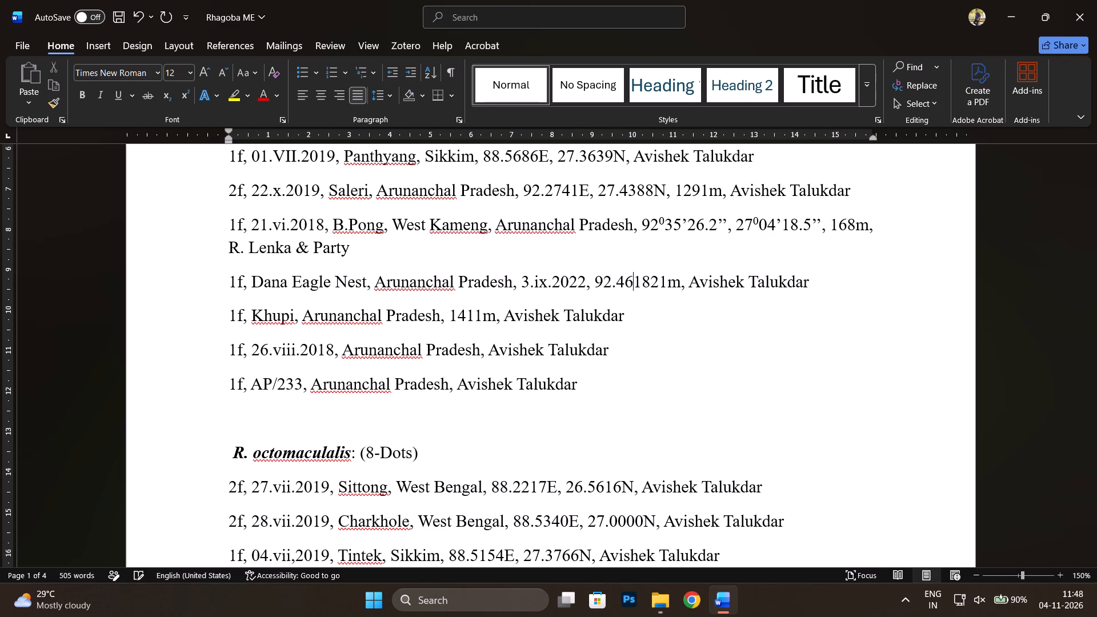
text(29)
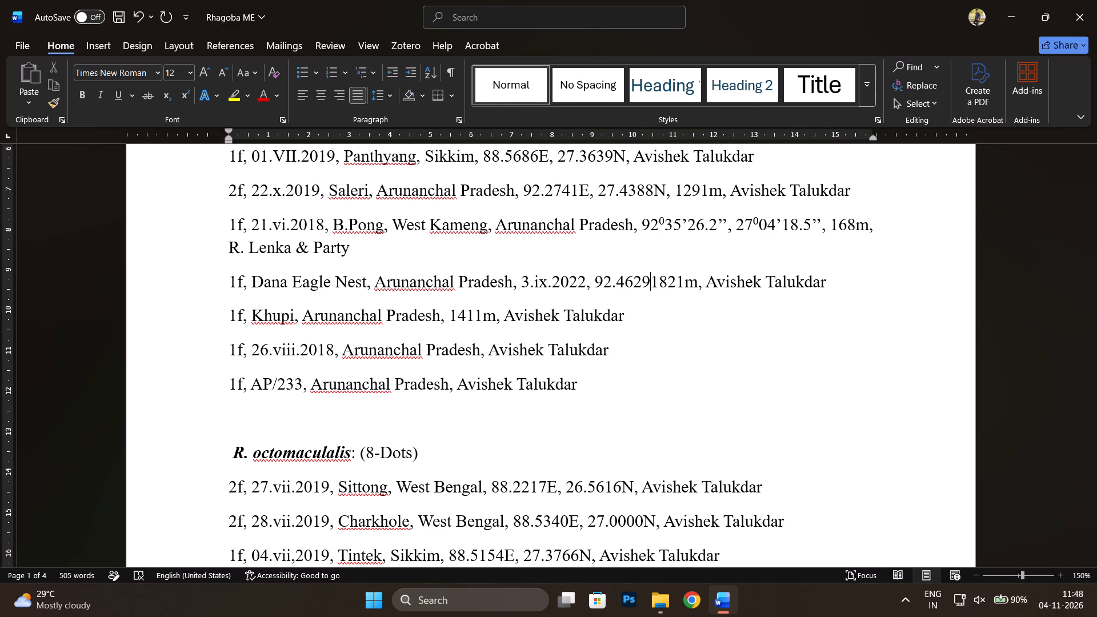
key(e)
text(,)
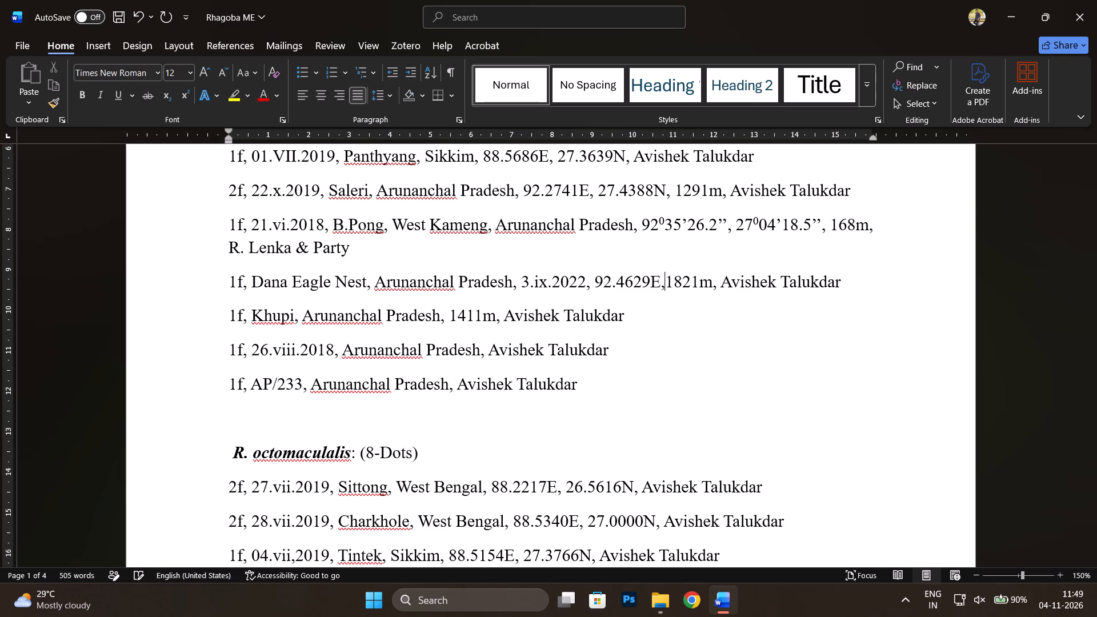
key(space)
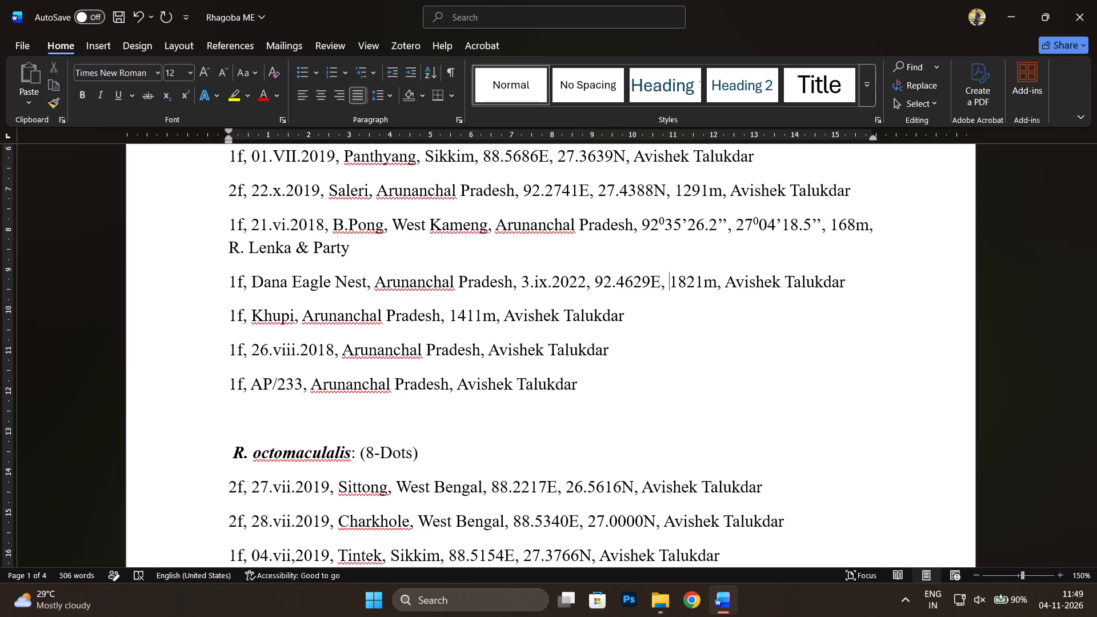
text(27.1949)
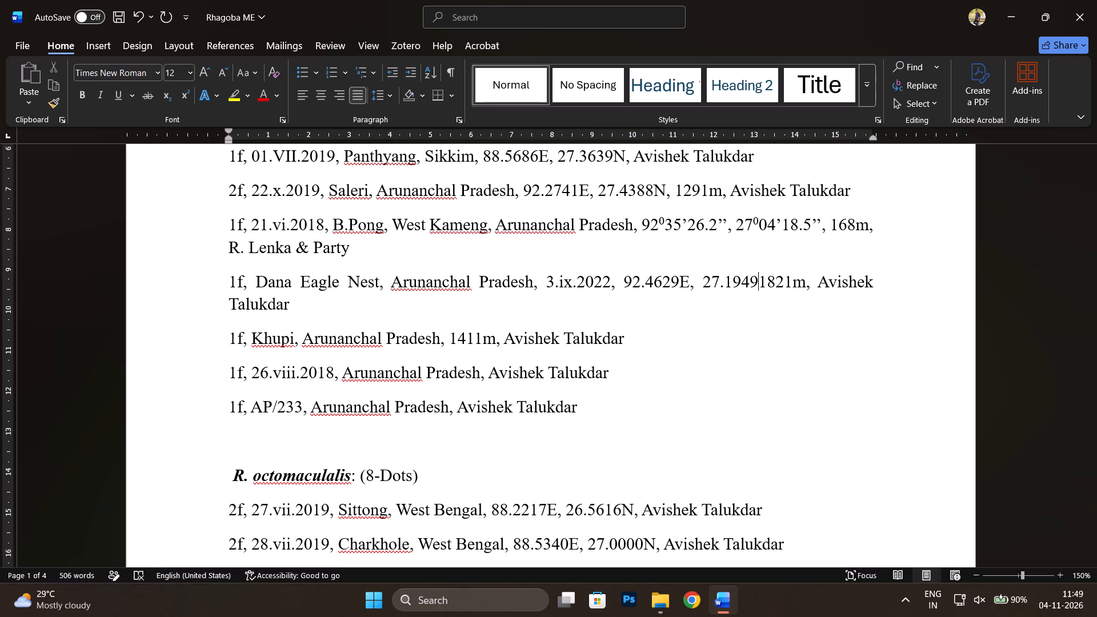
key(n)
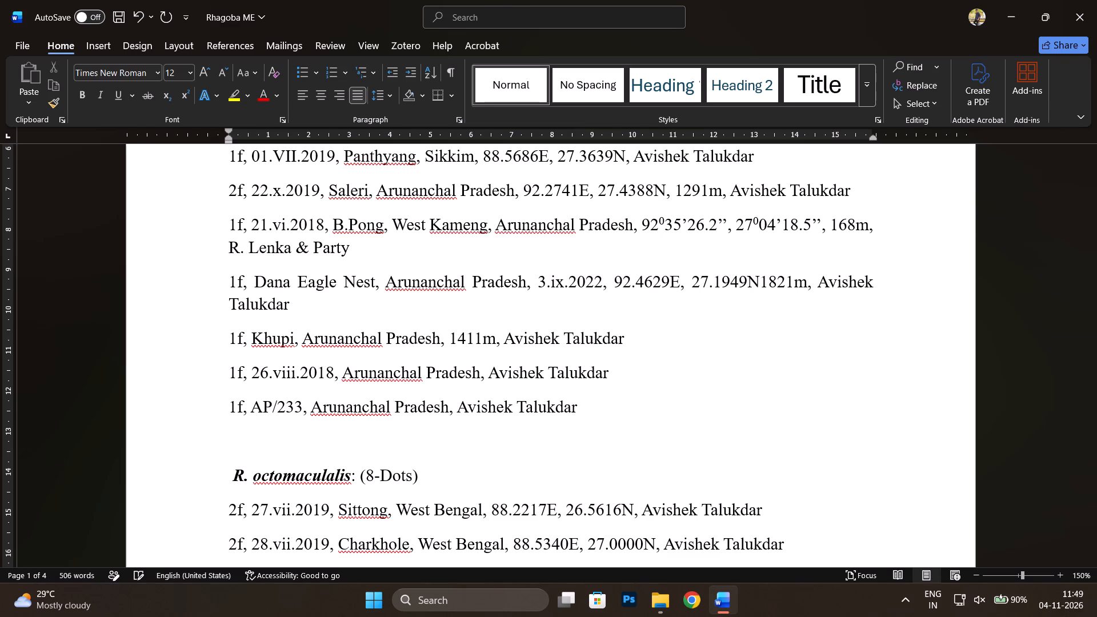
key(comma)
key(space)
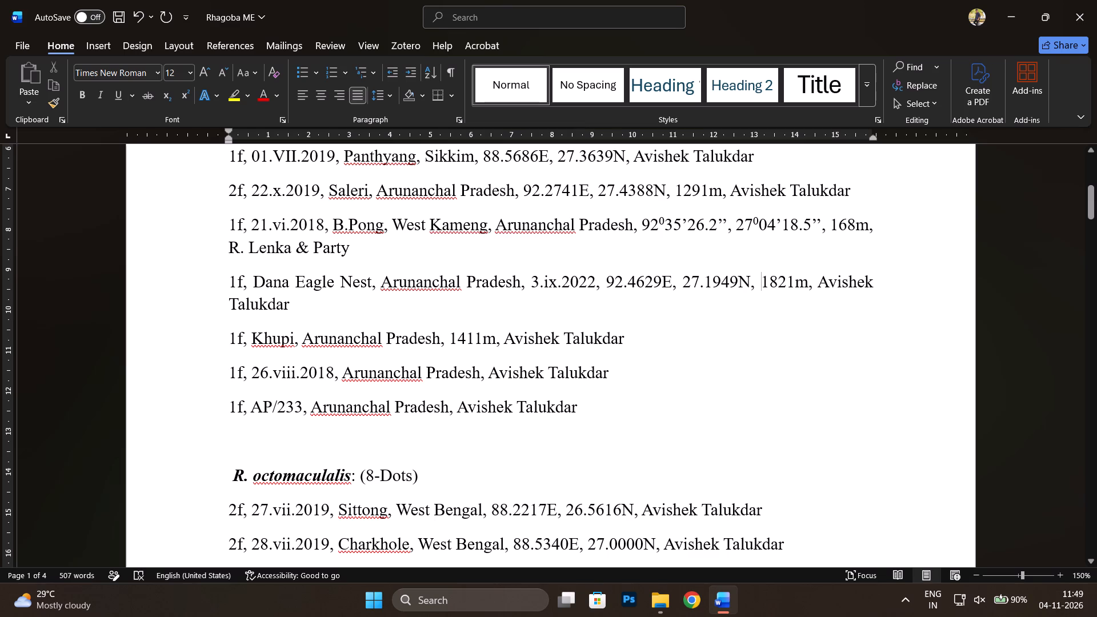
Move the date 3.ix.2022 and its leading comma to just before Dana Eagle Nest, pasting it as text only.
drag(595, 283, 527, 274)
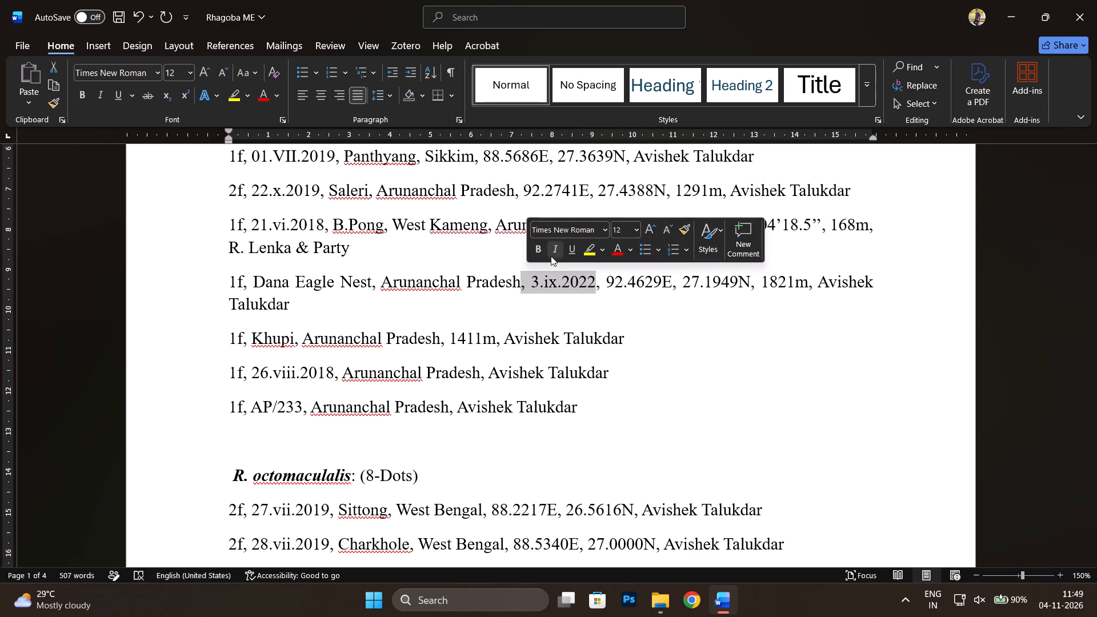
right_click(550, 280)
click(587, 313)
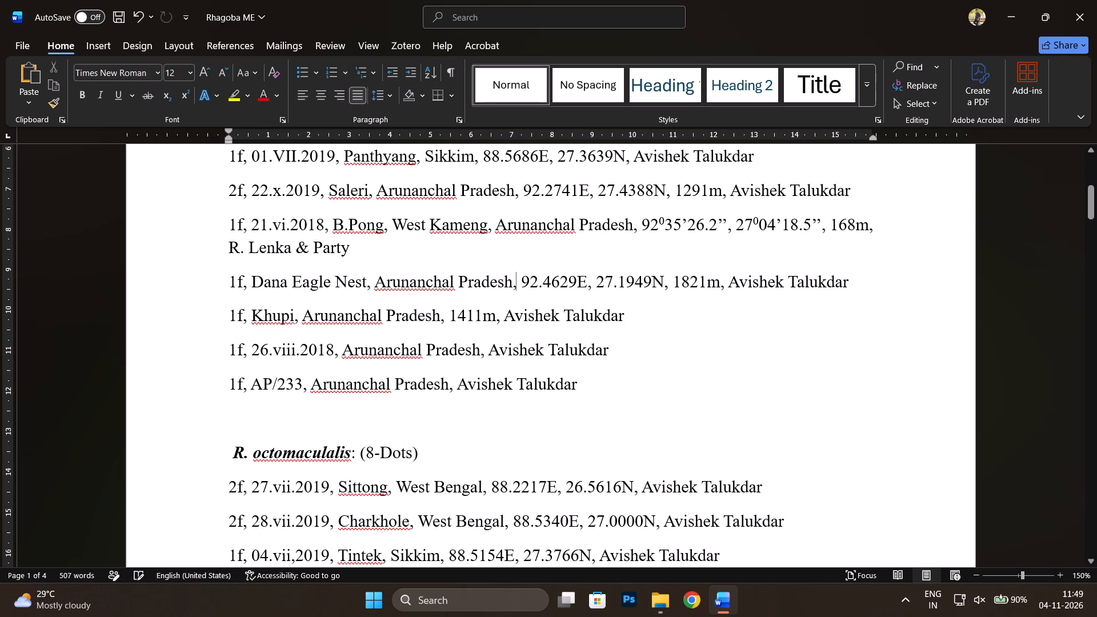
right_click(251, 287)
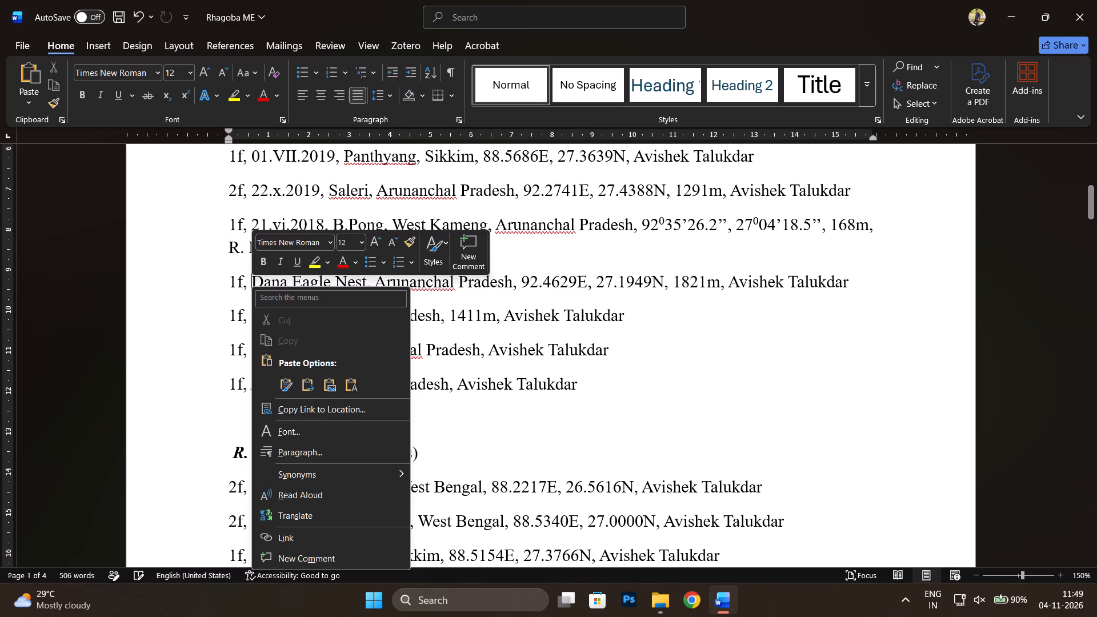
click(349, 382)
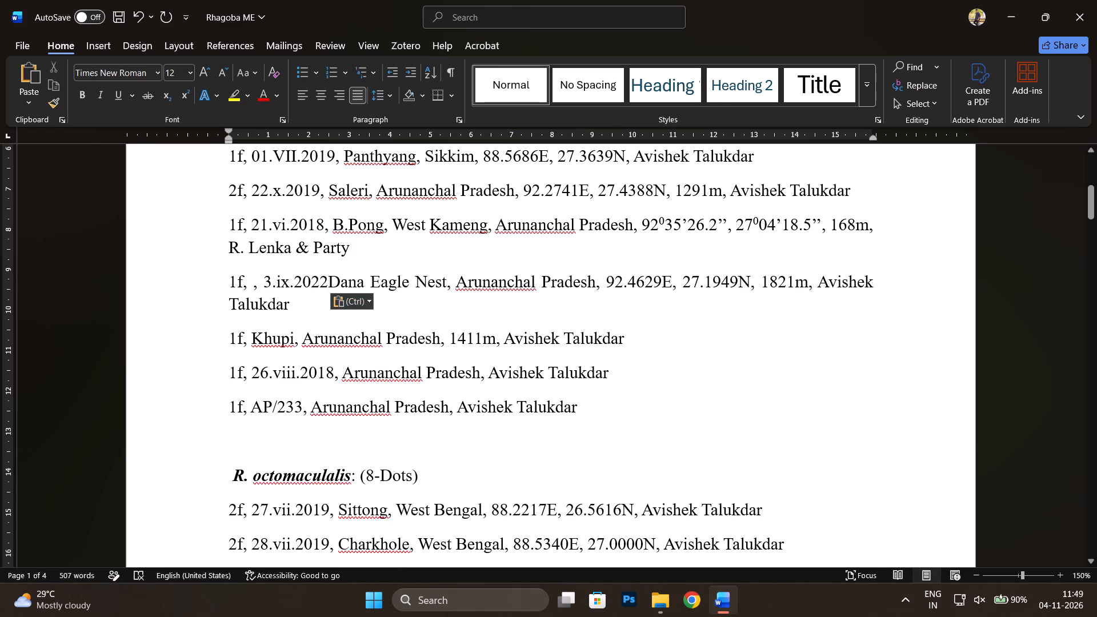
Add a comma after the moved date 3.ix.2022 and remove the extra comma before it, leaving one space after 1f,.
key(comma)
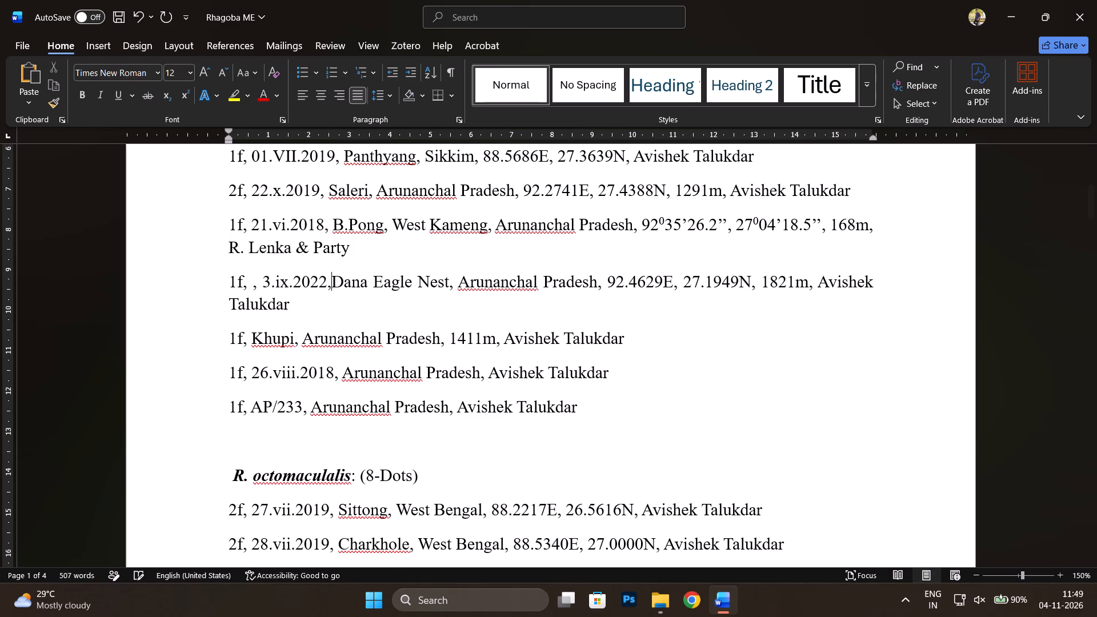
key(Left)
key(Left)
key(Left)
key(Left)
key(Left)
key(Left)
key(Left)
key(Left)
key(Left)
key(Left)
key(Left)
key(Right)
key(BackSpace)
key(BackSpace)
key(BackSpace)
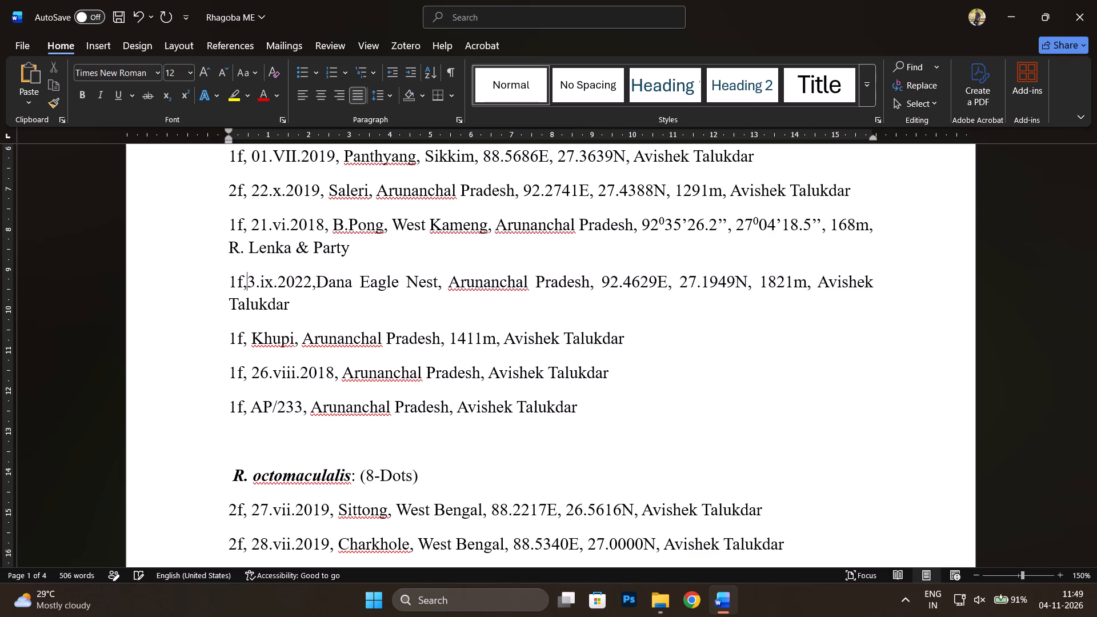
key(space)
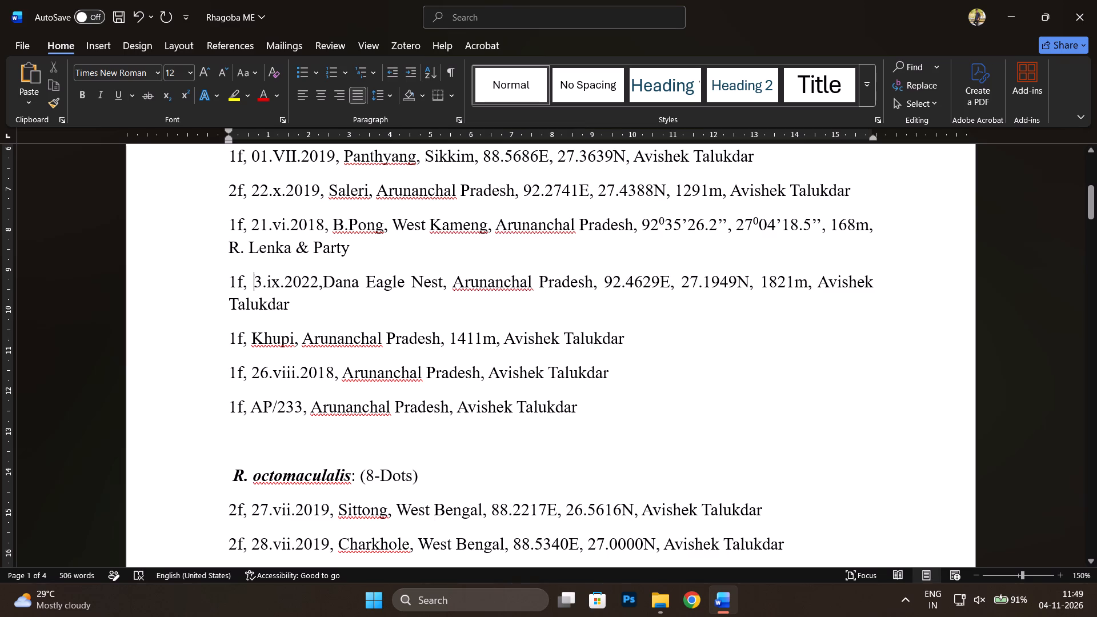
click(446, 330)
click(253, 343)
click(254, 288)
key(BackSpace)
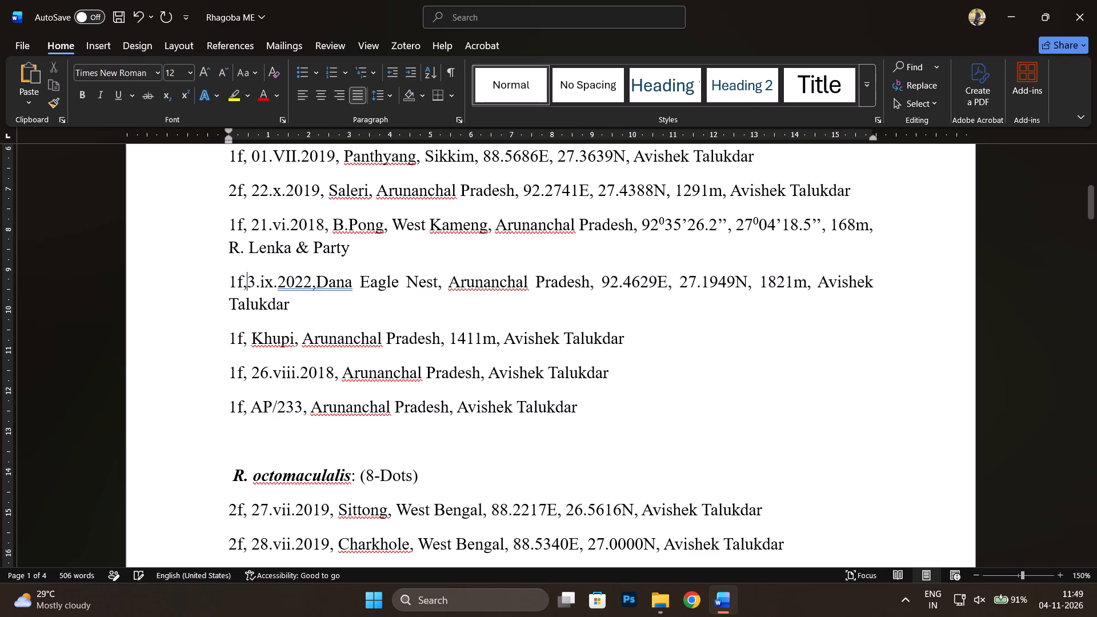
key(space)
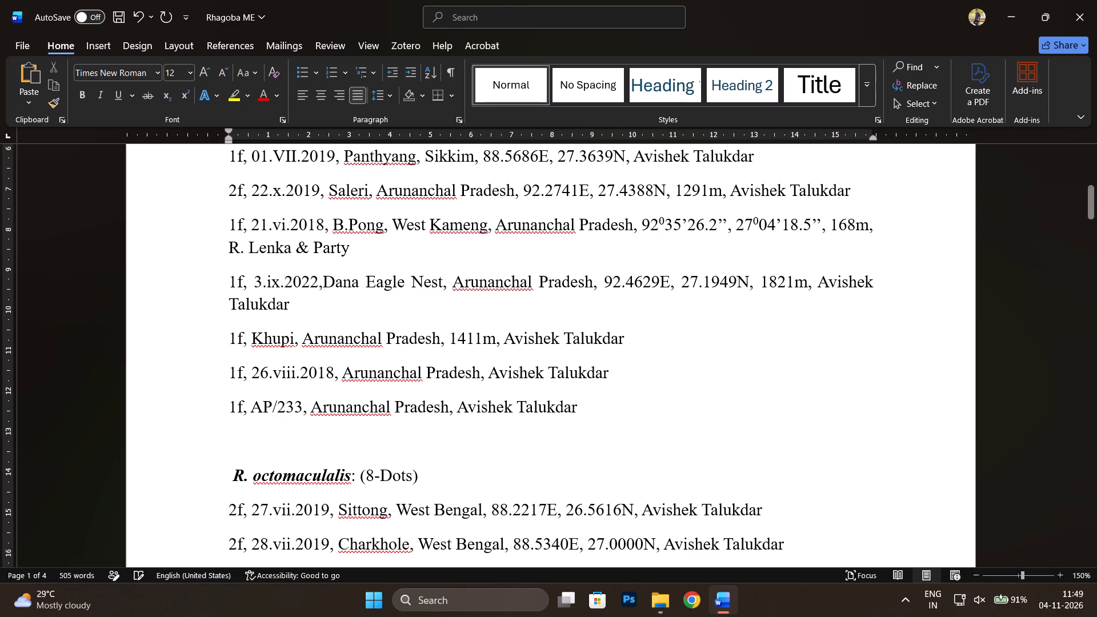
Insert a space between the date's comma and Dana Eagle Nest.
click(323, 285)
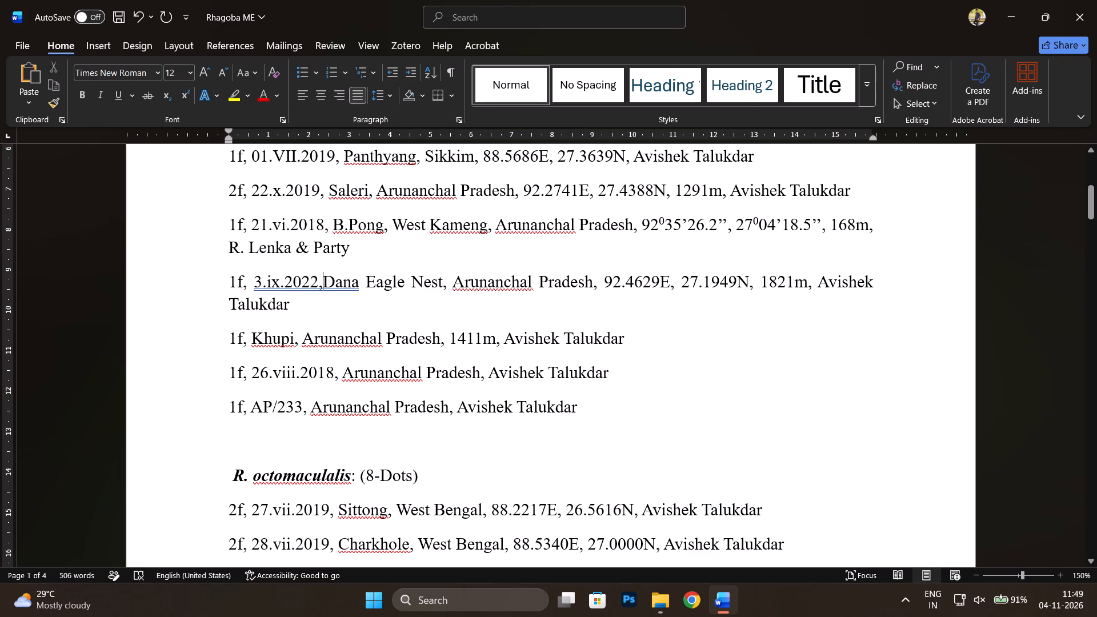
key(space)
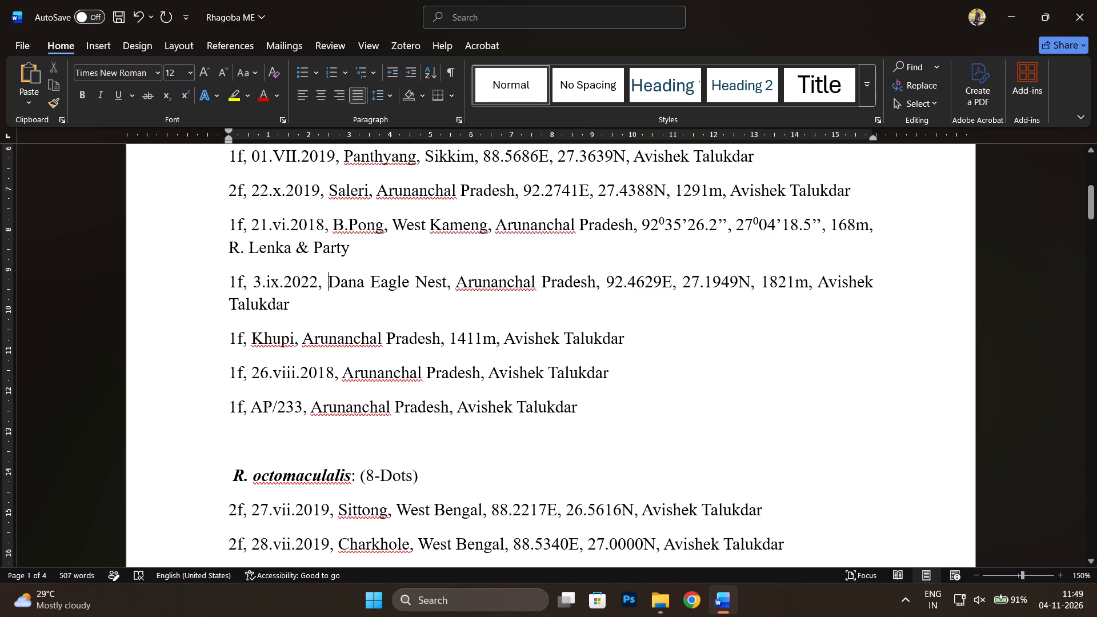
Change the elevation in the Khupi record to 1457m.
click(250, 339)
click(478, 342)
key(Right)
key(BackSpace)
key(BackSpace)
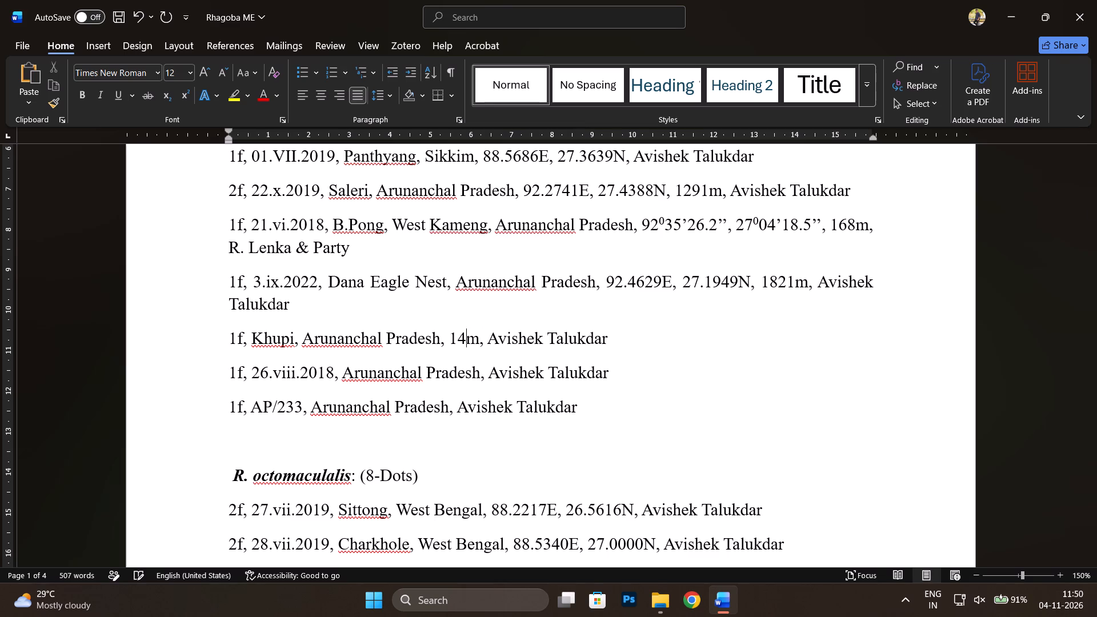
text(57)
Insert the date 1.ix.2022 followed by a comma before Khupi in the Khupi record, keeping single spaces around it.
key(Left)
key(Left)
key(Left)
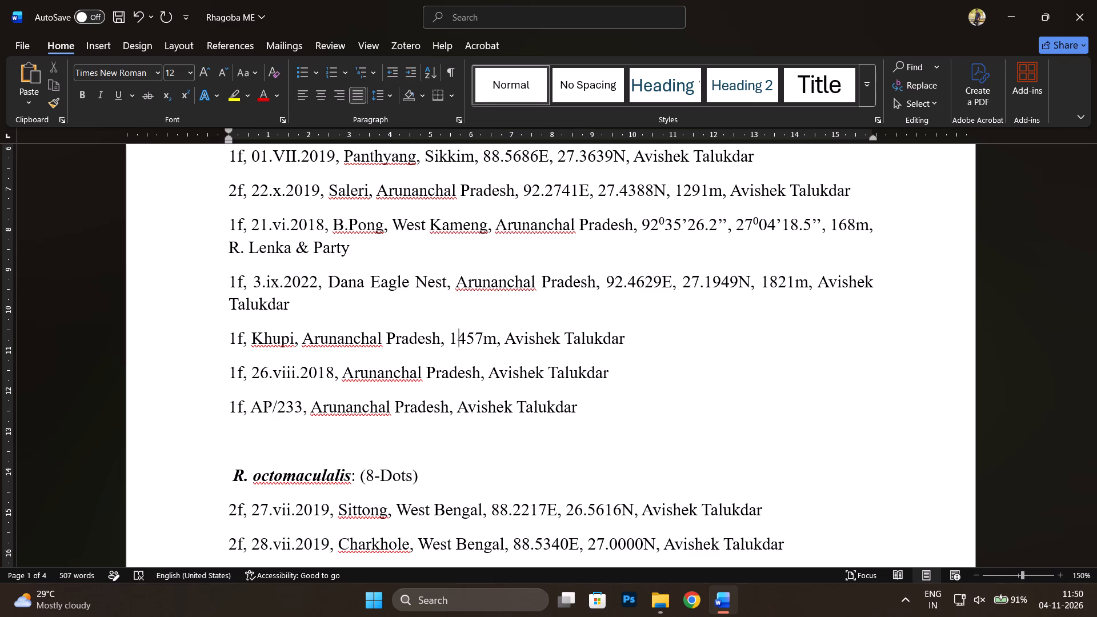
key(Left)
key(Left)
key(Left)
key(Left)
key(Left)
key(Left)
key(Left)
key(Left)
key(Left)
key(Left)
key(Left)
key(Left)
key(Left)
key(Left)
key(Left)
key(Left)
key(Left)
key(Left)
key(Left)
key(Left)
key(Left)
key(Left)
key(Left)
key(Left)
key(Left)
key(Left)
key(Left)
key(Right)
key(Right)
key(space)
text(1.)
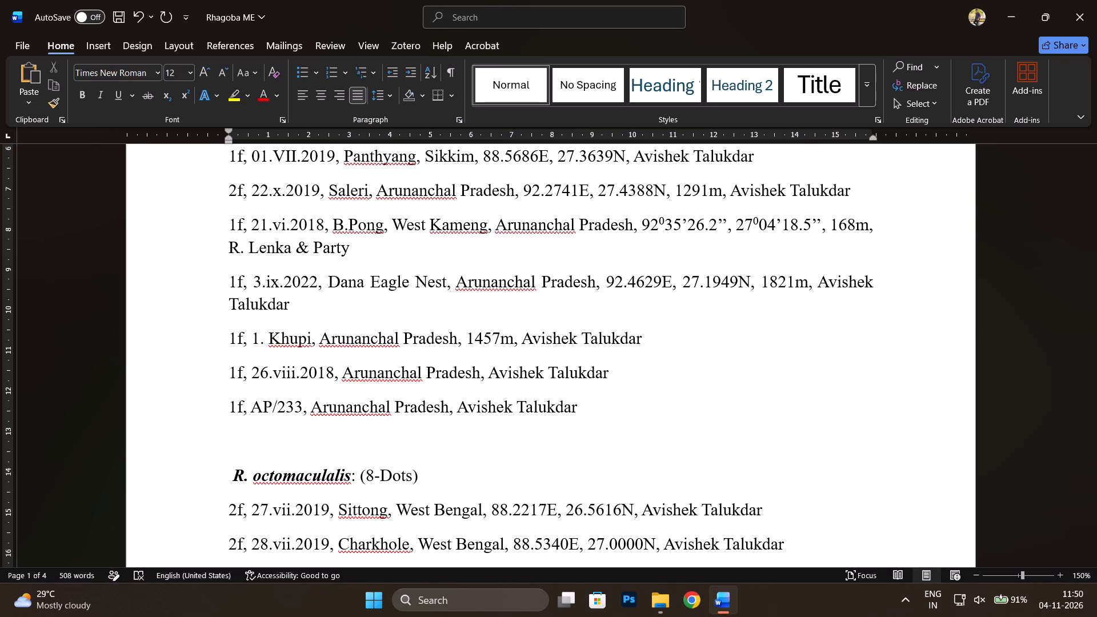
text(IX)
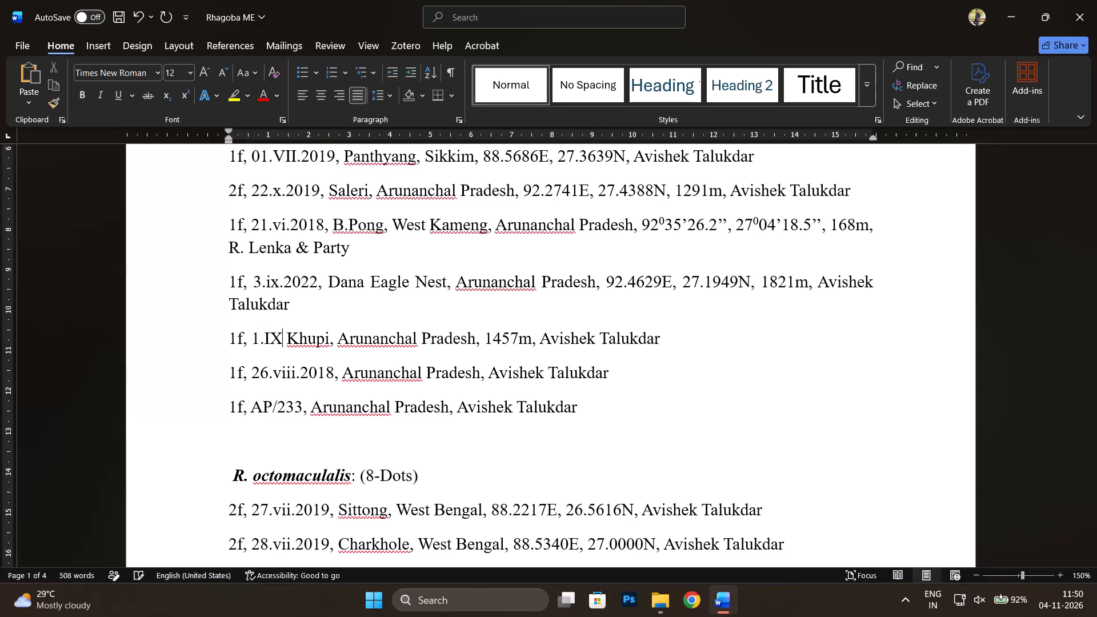
key(BackSpace)
key(BackSpace)
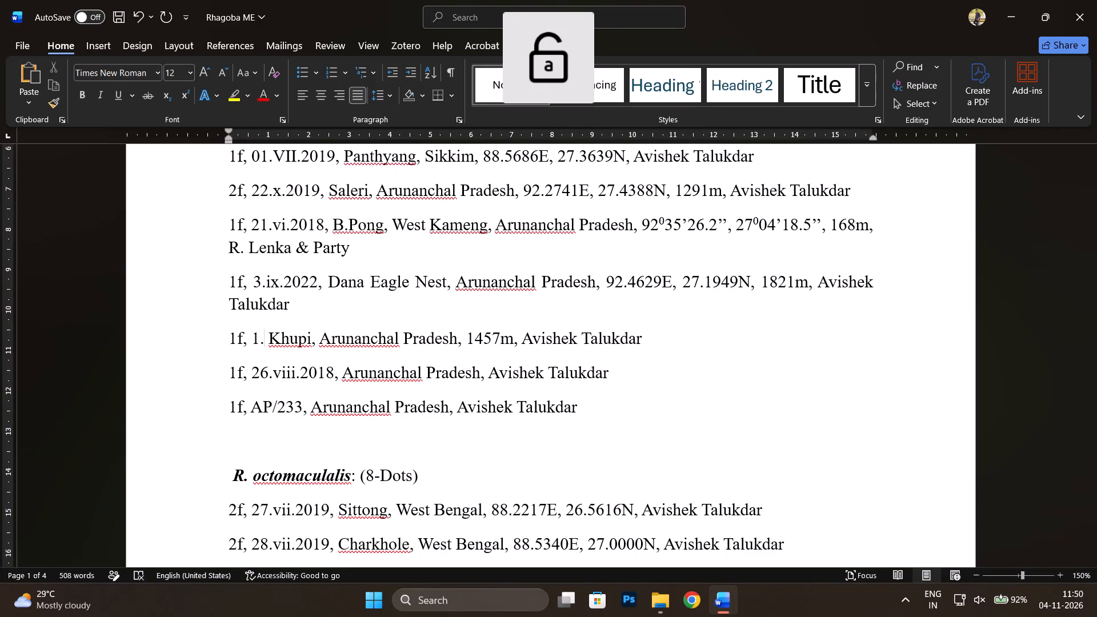
key(i)
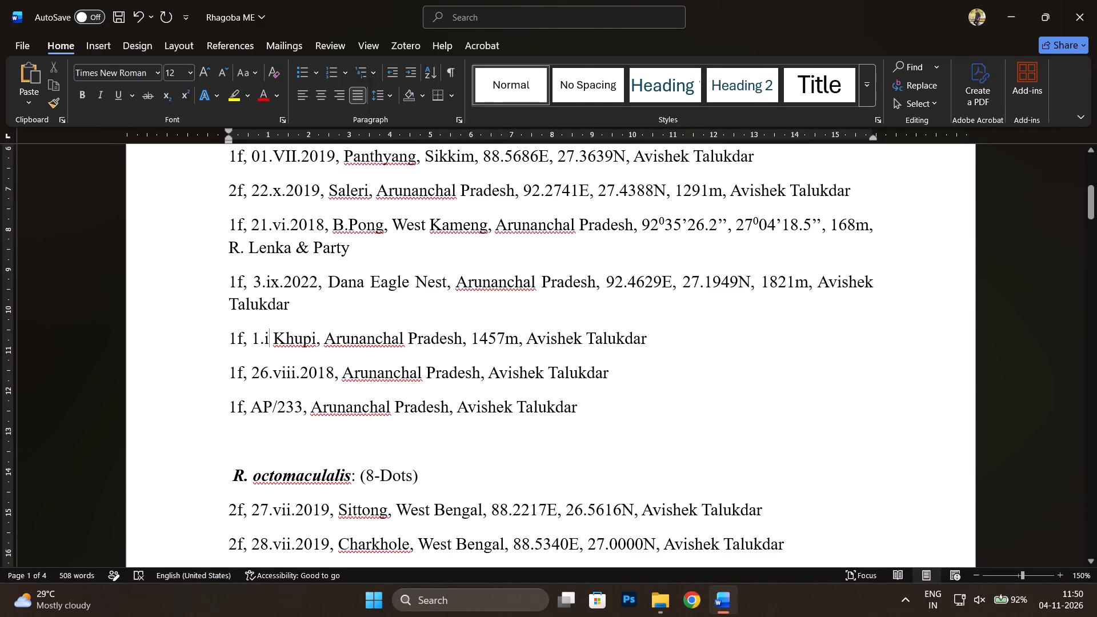
key(x)
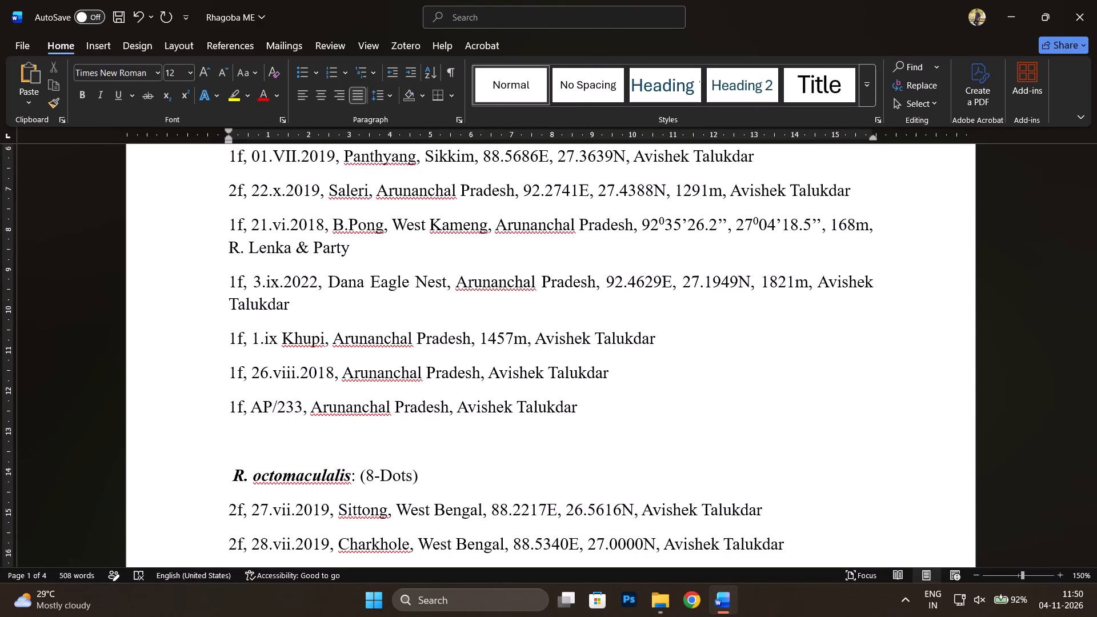
key(period)
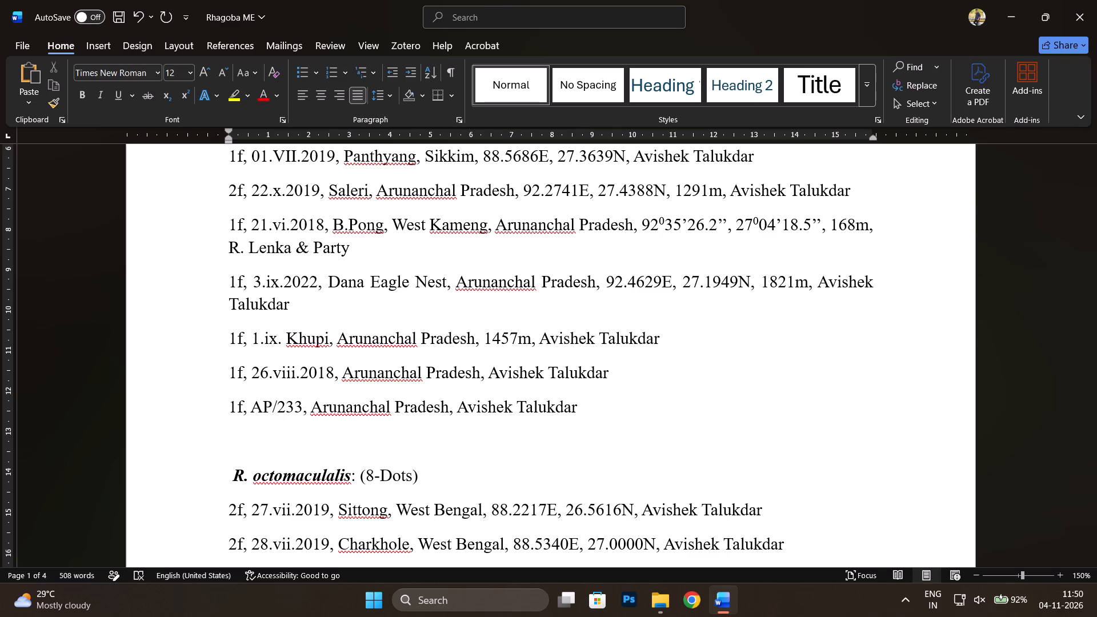
text(2022)
text(,)
key(space)
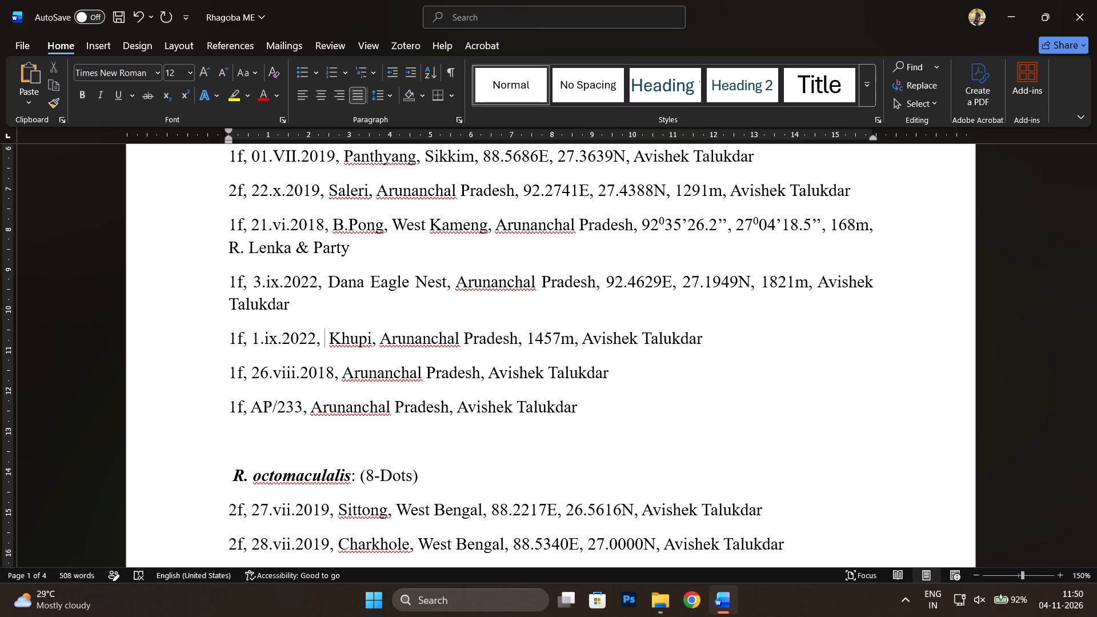
key(BackSpace)
Insert the coordinates 92.6848E, 27.2099N, before the elevation in the Khupi record.
key(Right)
key(Right)
key(Right)
key(Right)
key(Right)
key(Right)
key(Right)
key(Right)
key(Right)
key(Right)
key(Right)
key(Right)
key(Right)
key(Right)
key(Right)
key(Right)
key(Right)
key(Right)
key(Right)
key(Right)
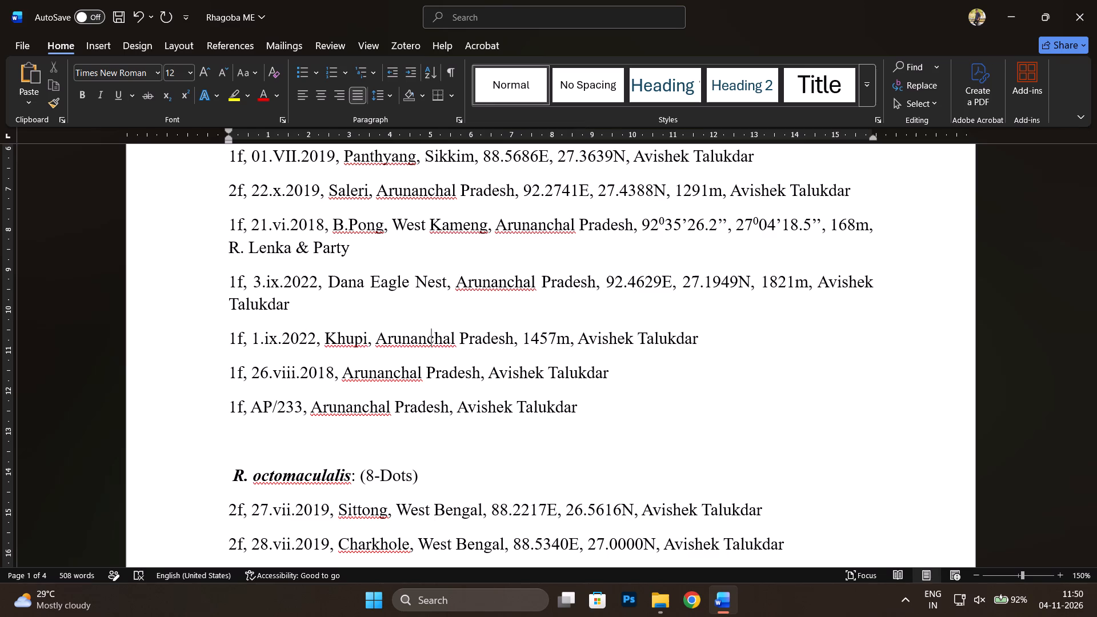
key(Right)
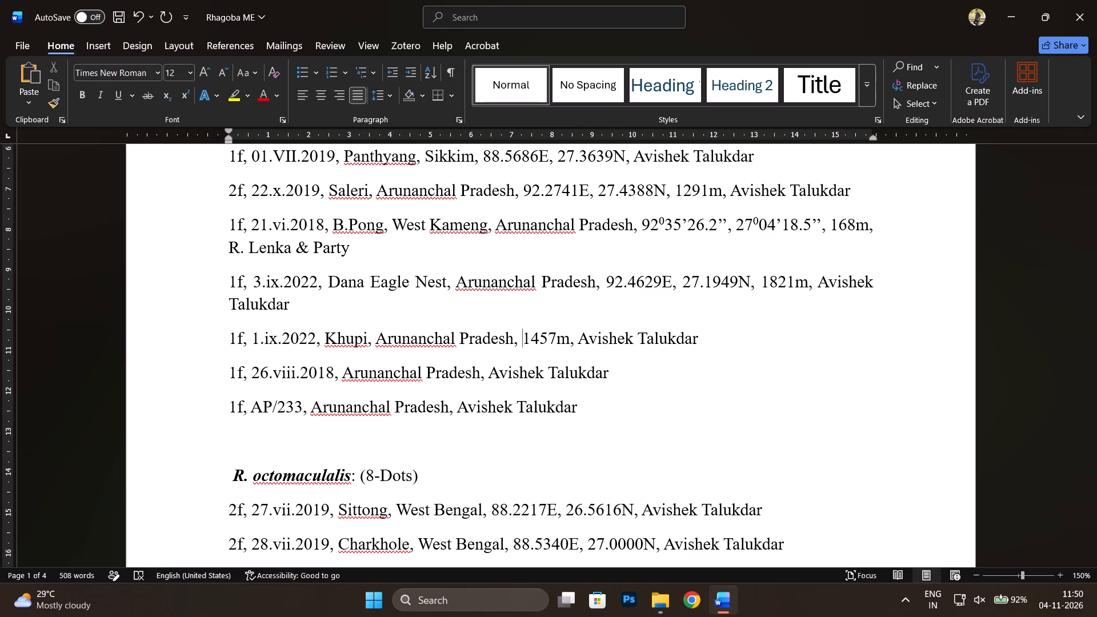
text(92.)
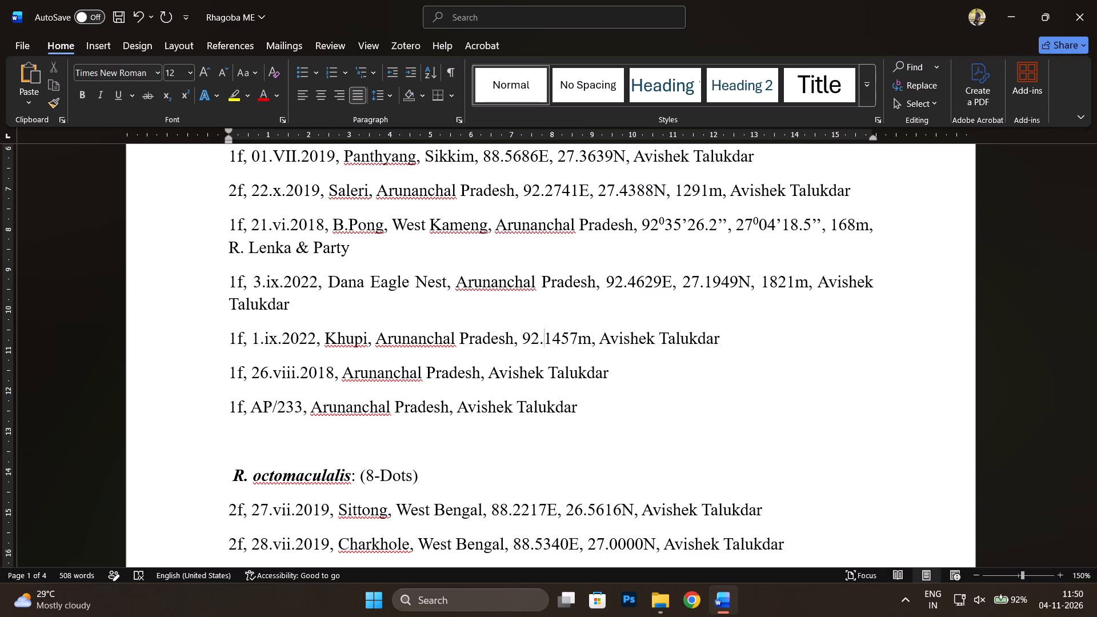
text(6848)
key(e)
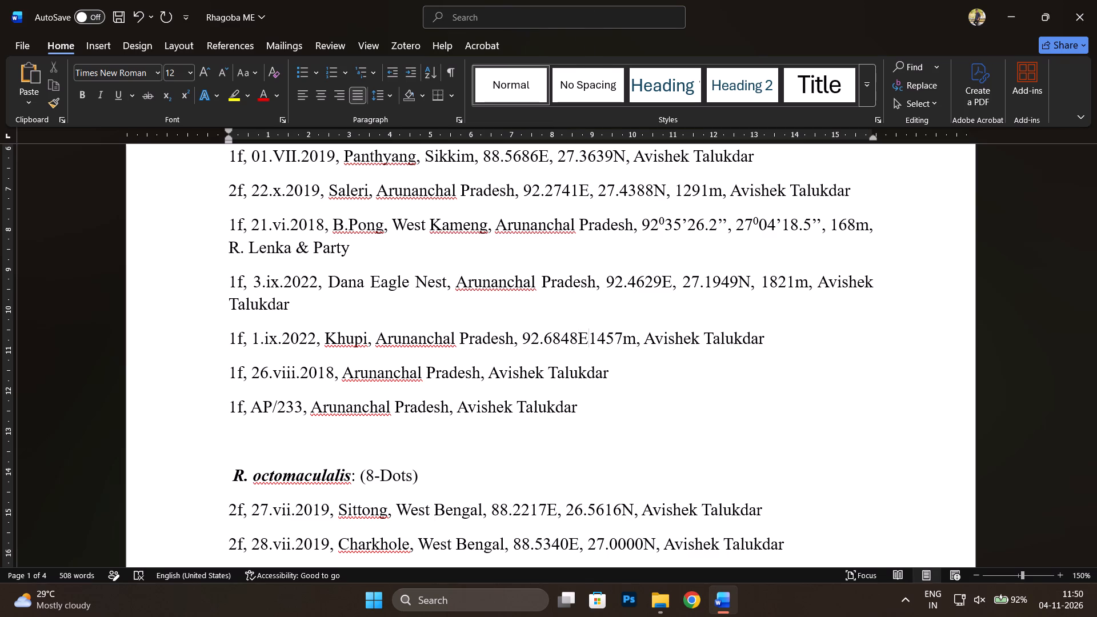
text(,)
key(space)
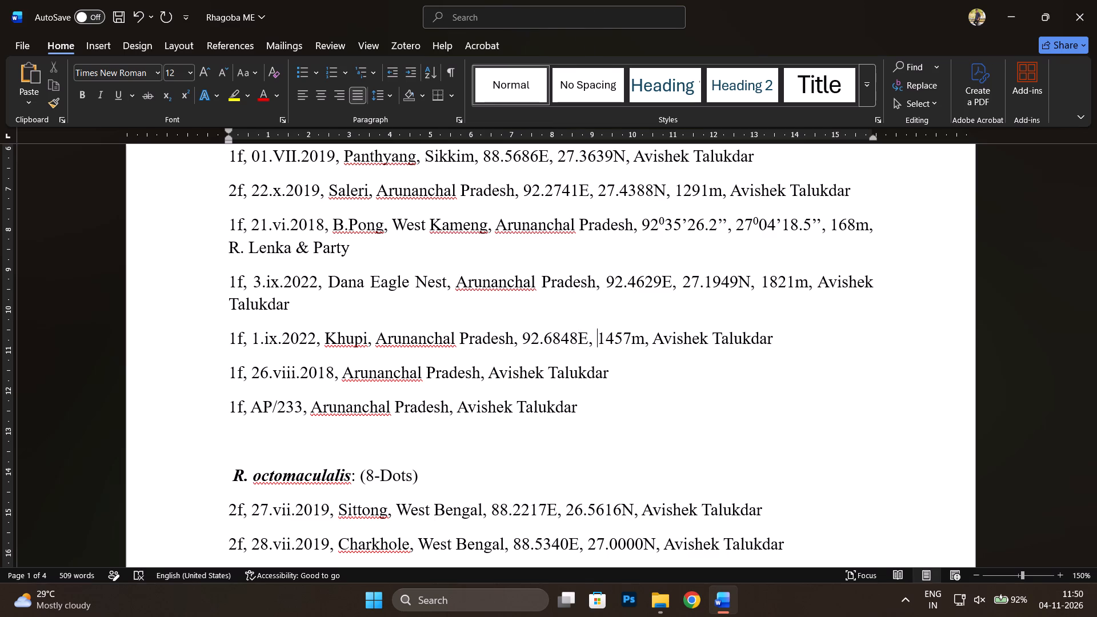
text(27.)
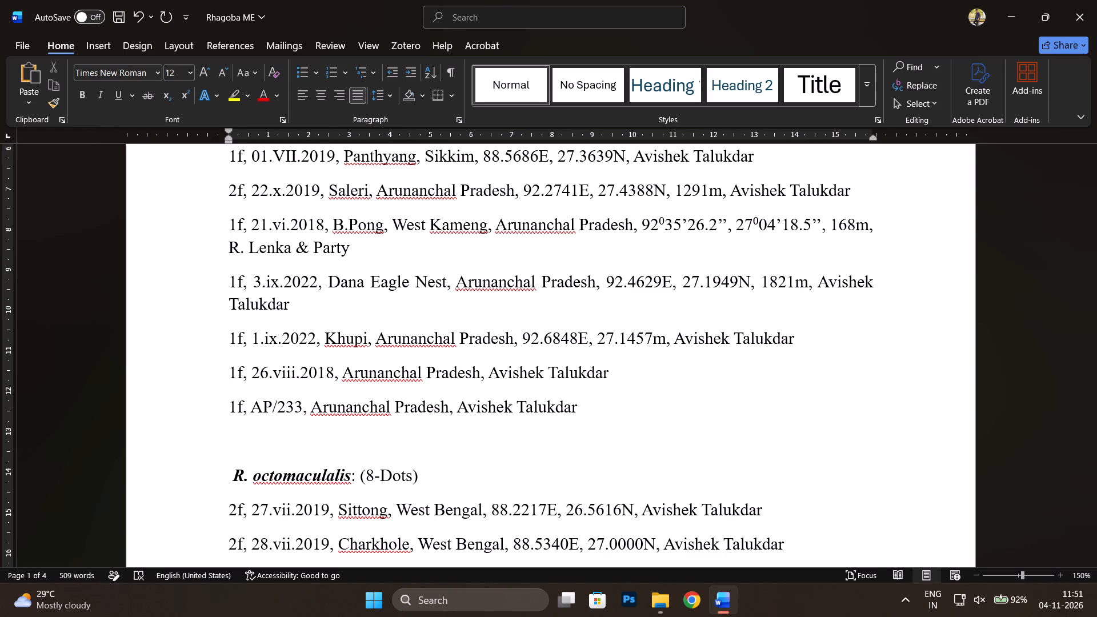
text(20)
text(99)
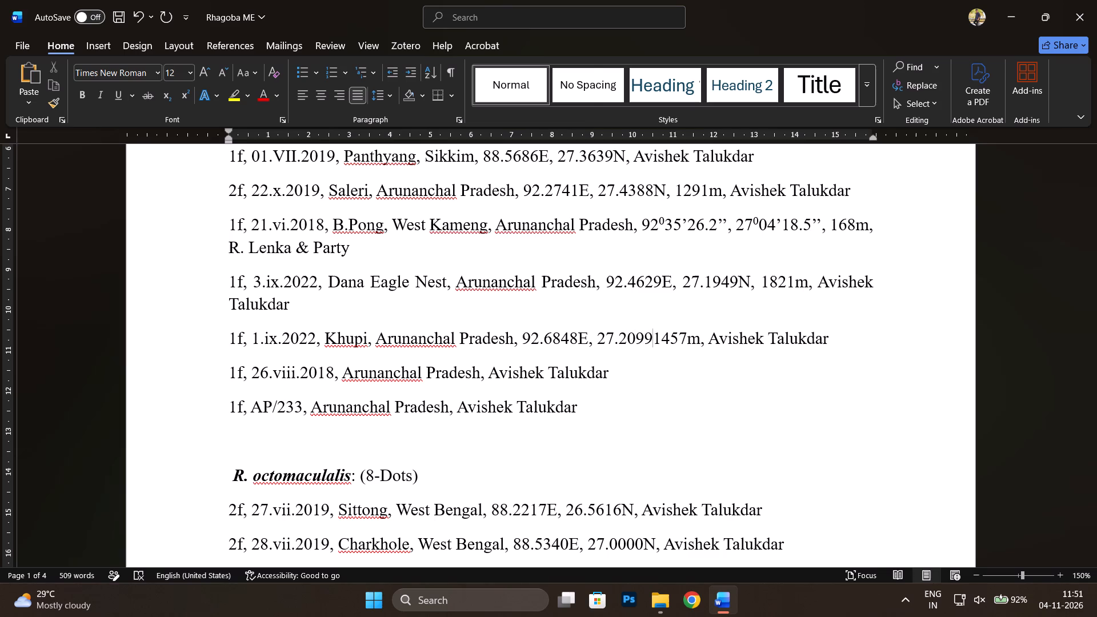
key(n)
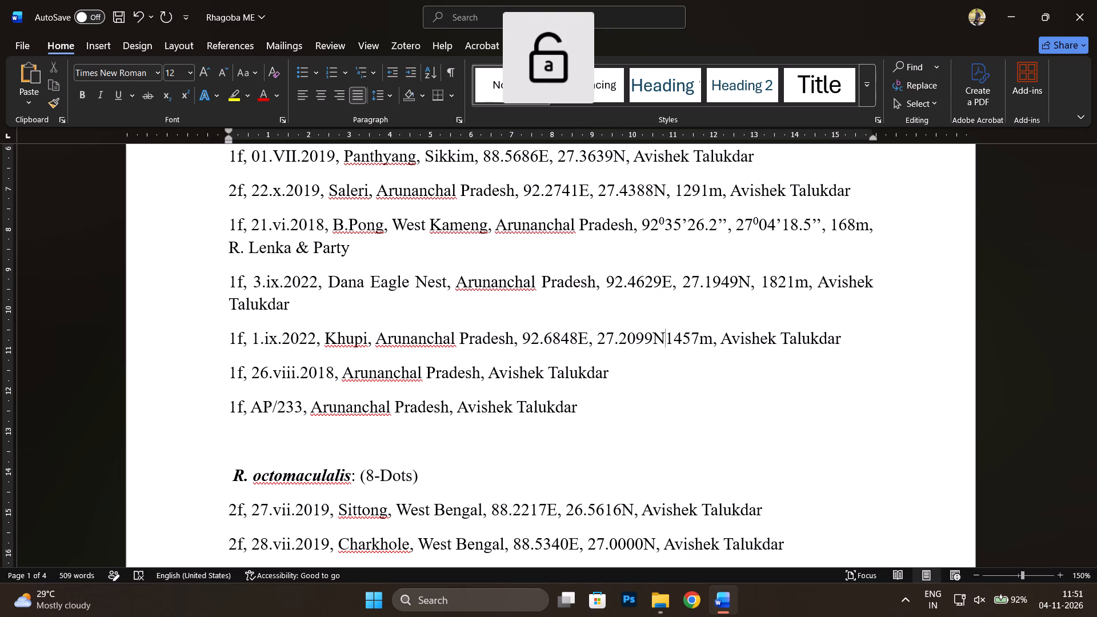
text(,)
key(space)
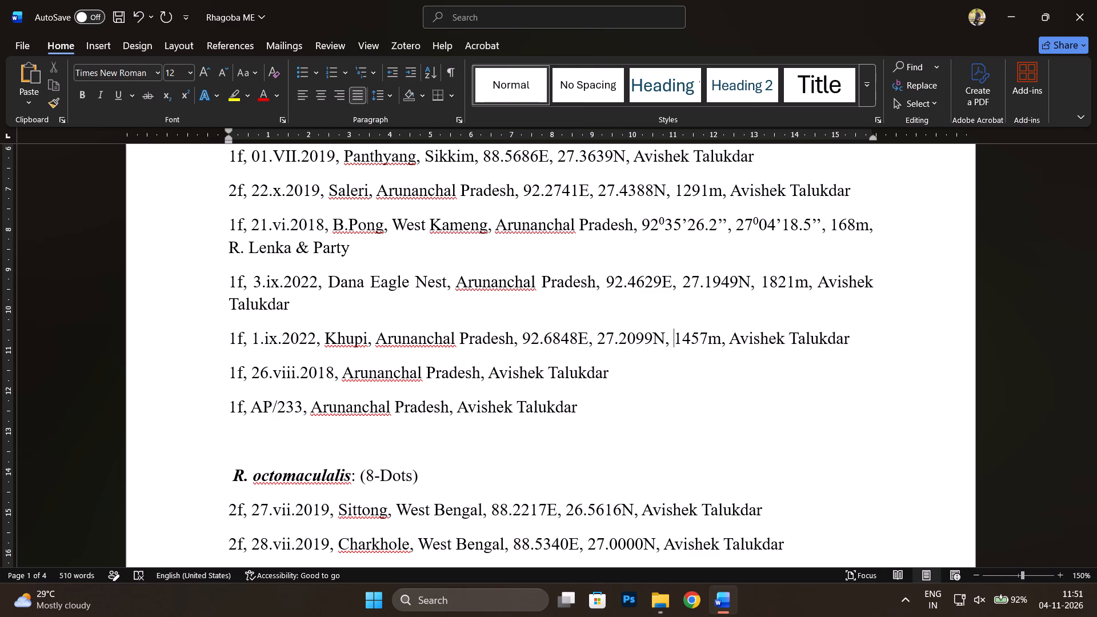
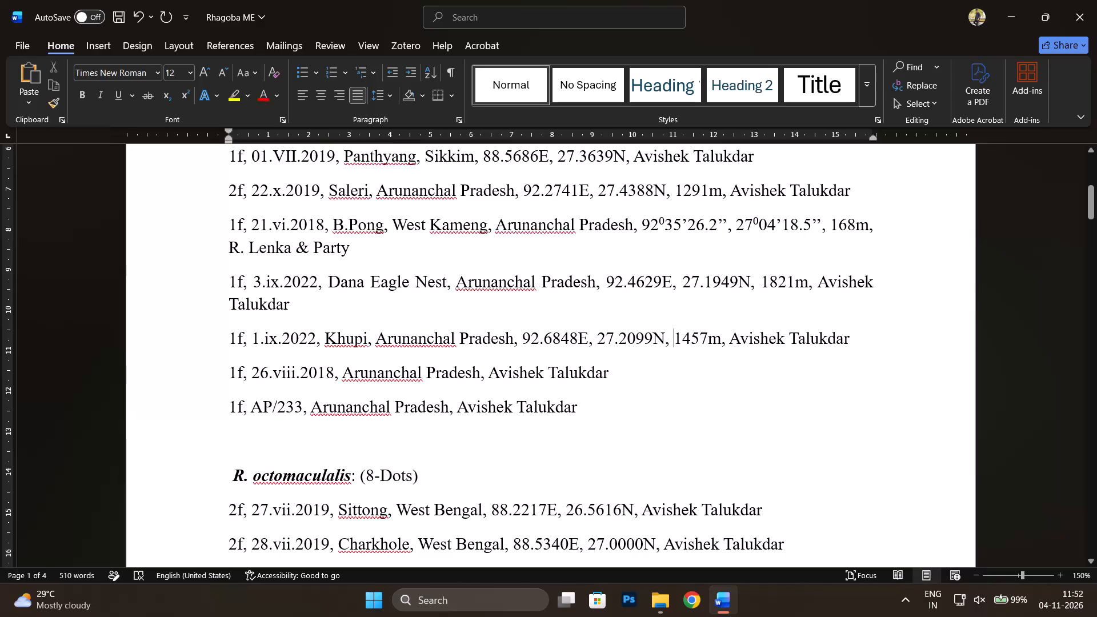
Review the remaining specimen records through the Rhagoba obvellata (No-dots) section for missing dates, coordinates and elevations.
scroll(420, 475, down, 2)
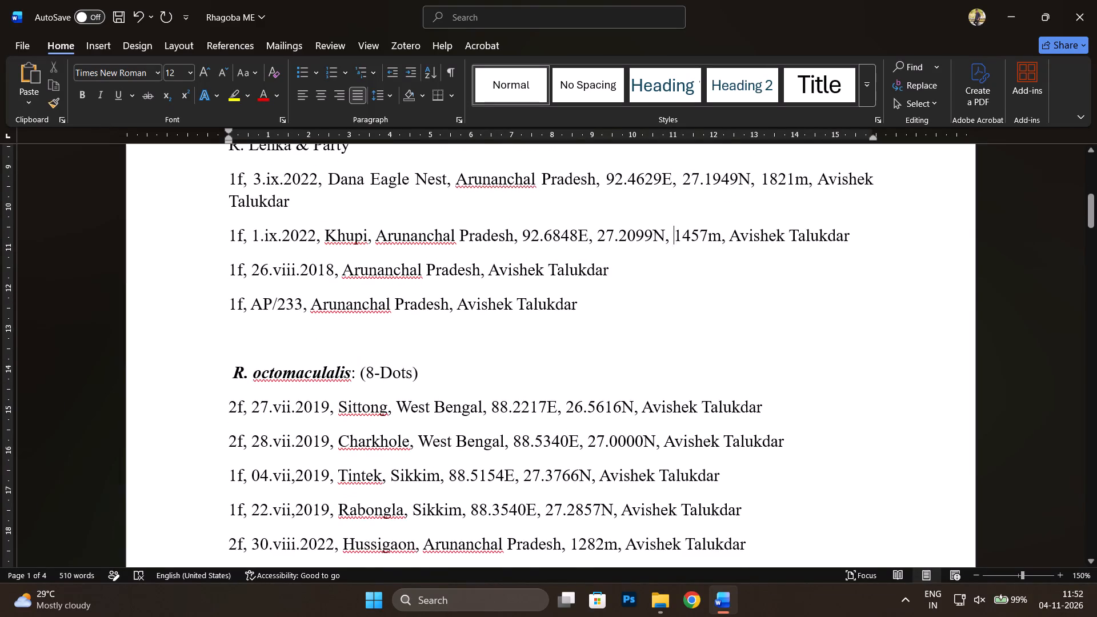
scroll(517, 415, down, 6)
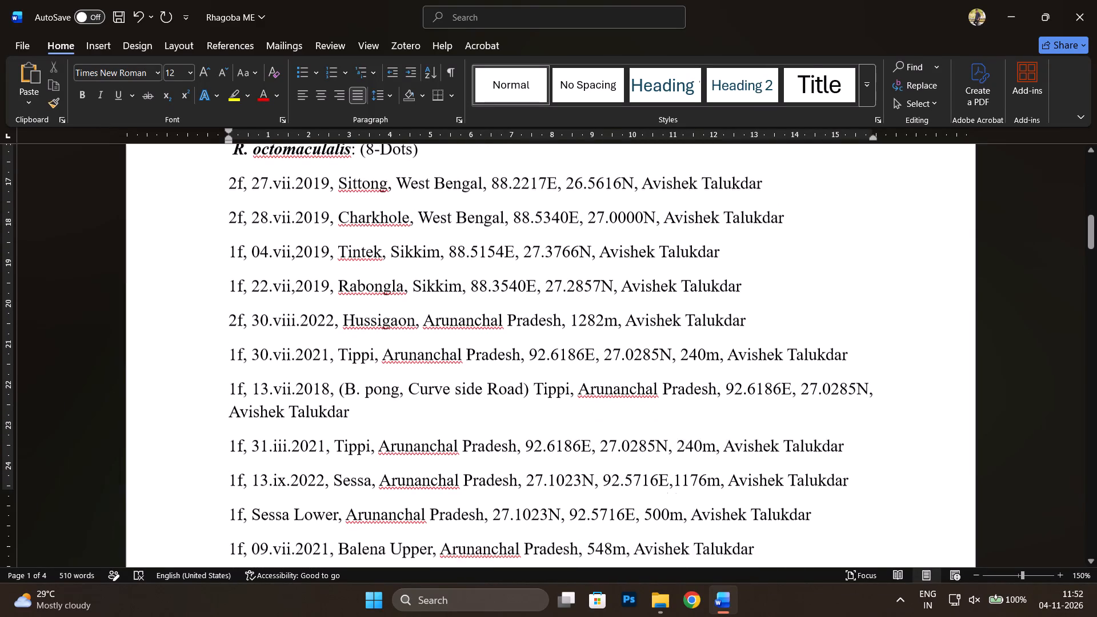
scroll(545, 384, down, 3)
scroll(560, 405, up, 2)
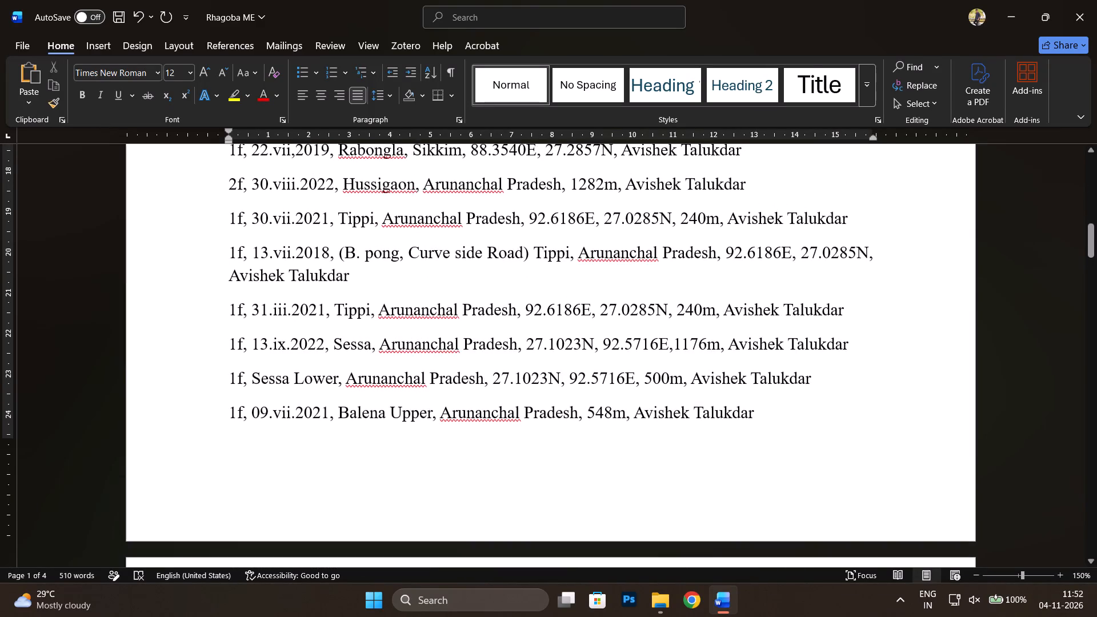
scroll(558, 406, up, 2)
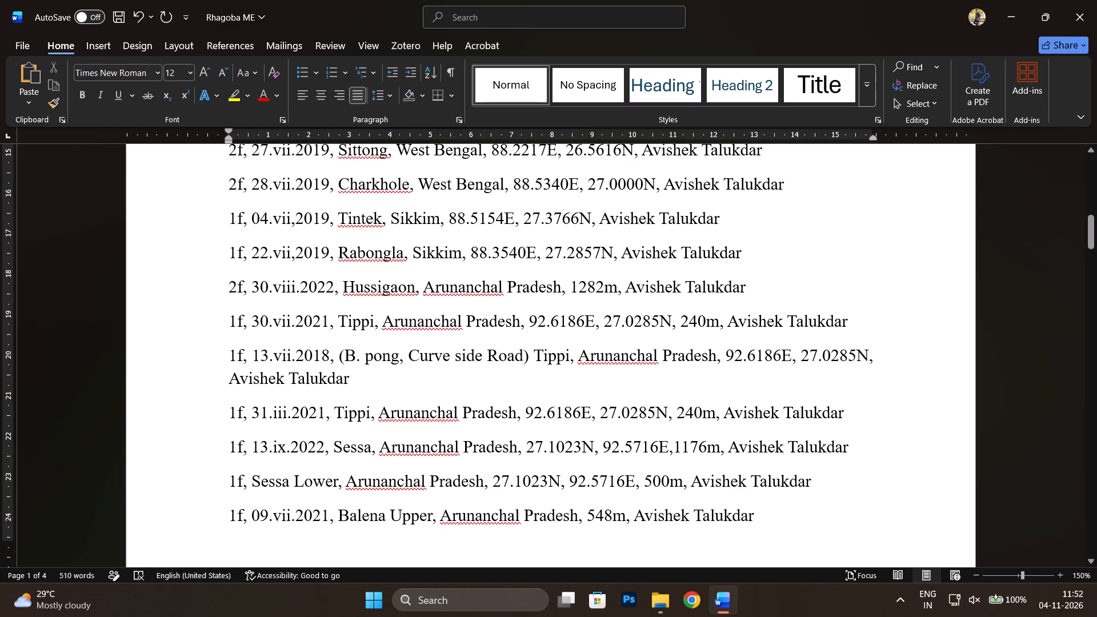
scroll(349, 454, down, 2)
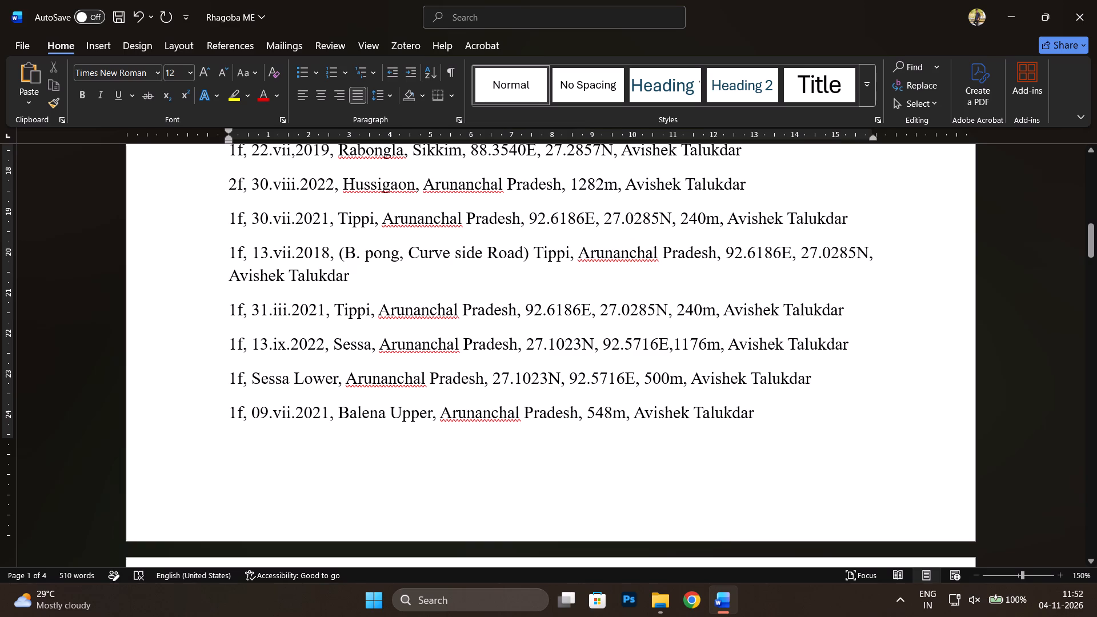
scroll(377, 332, down, 1)
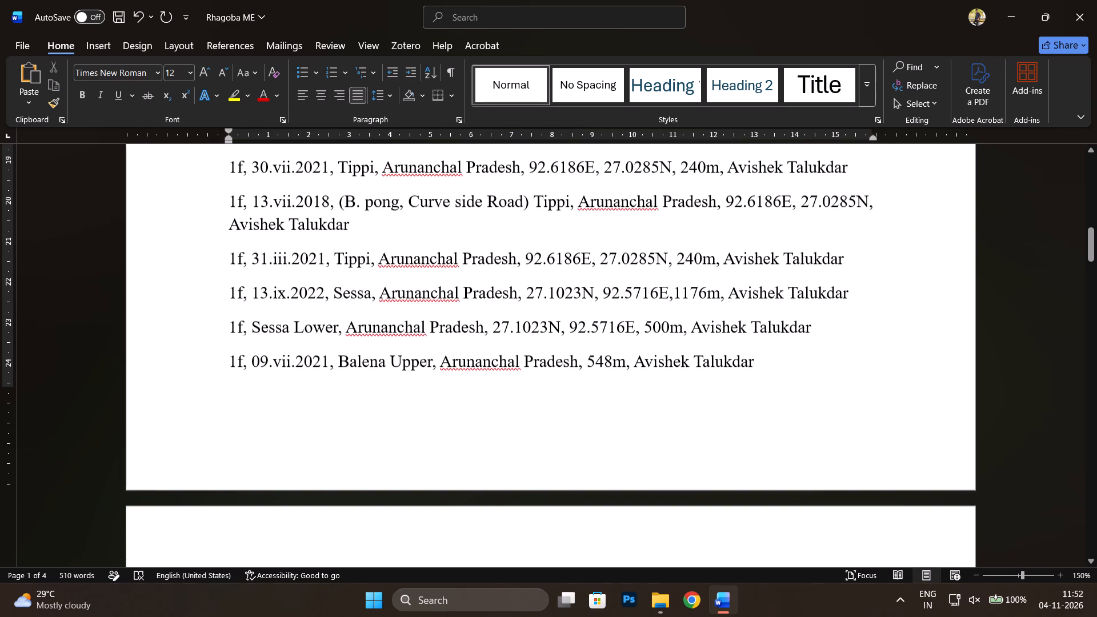
scroll(377, 331, down, 6)
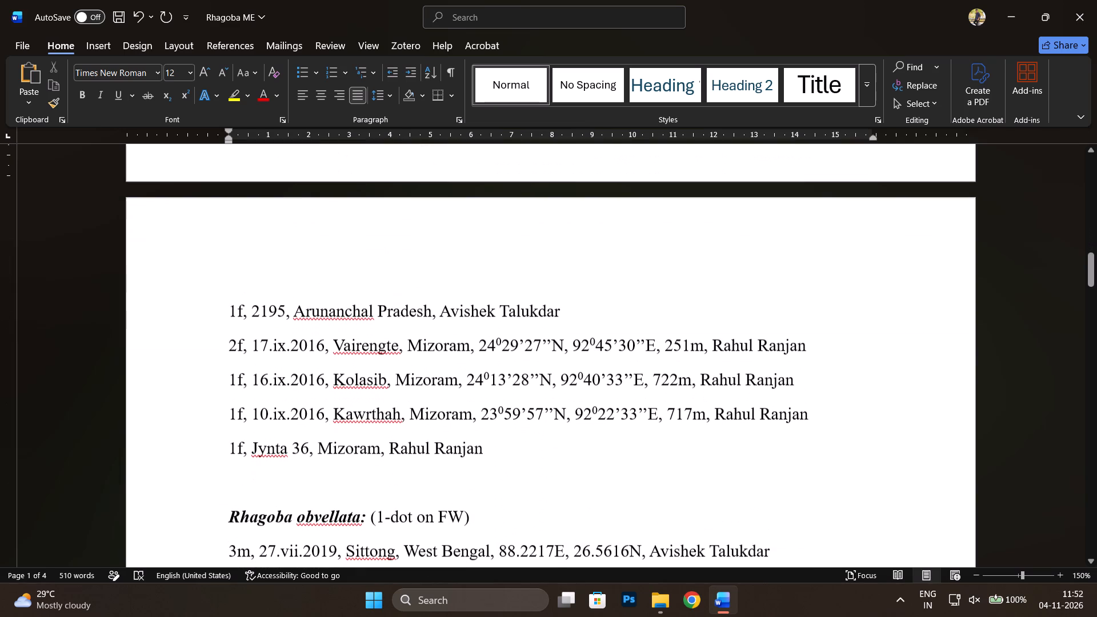
scroll(377, 331, down, 2)
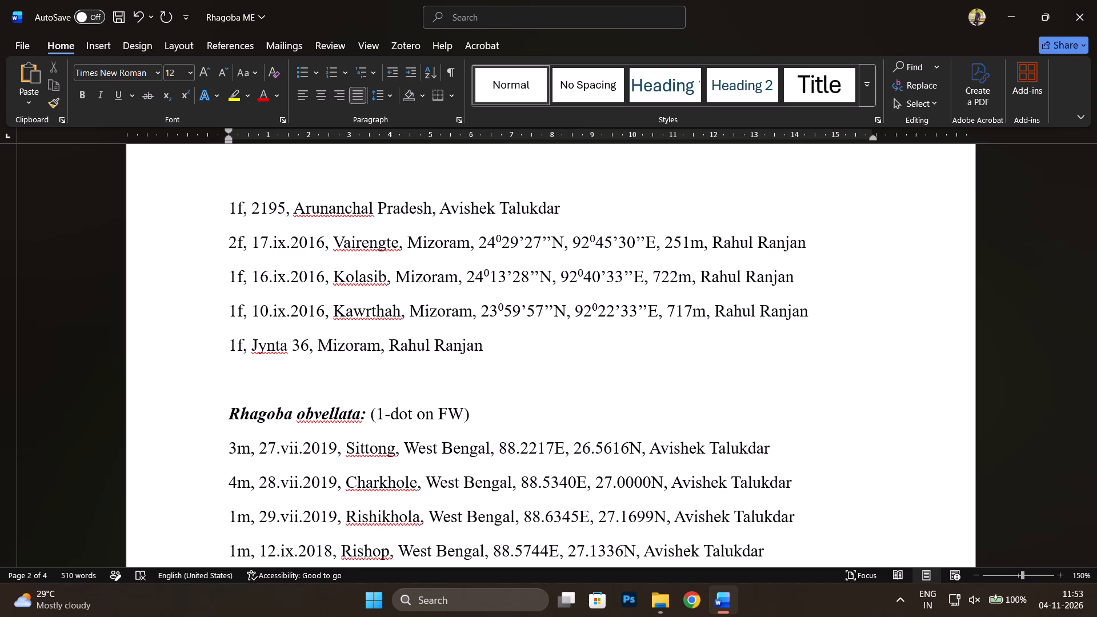
scroll(377, 331, down, 3)
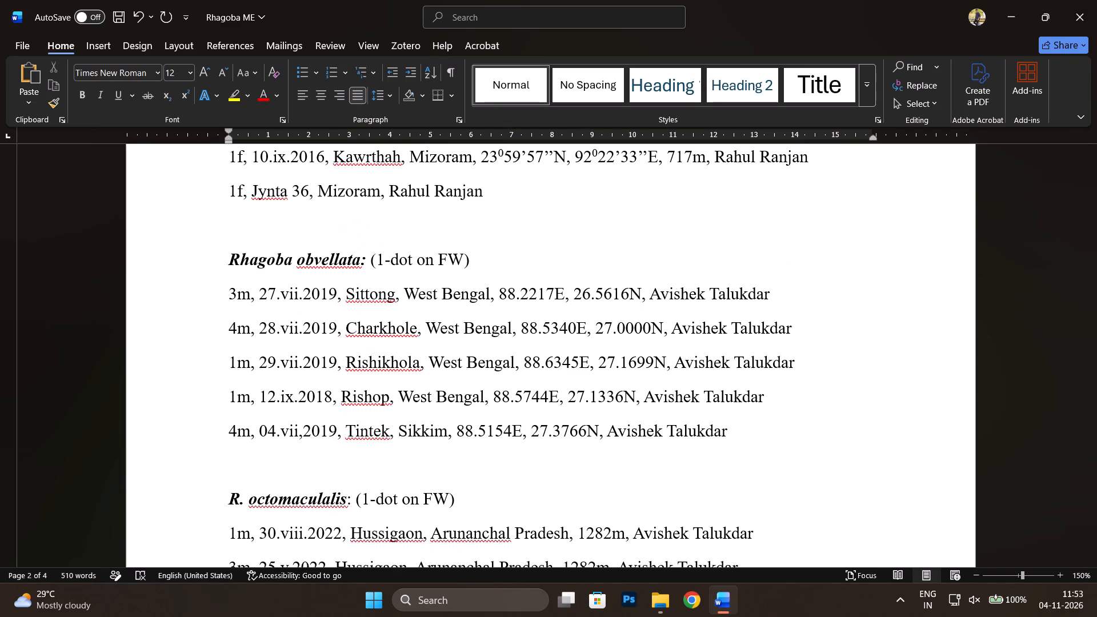
scroll(377, 331, down, 4)
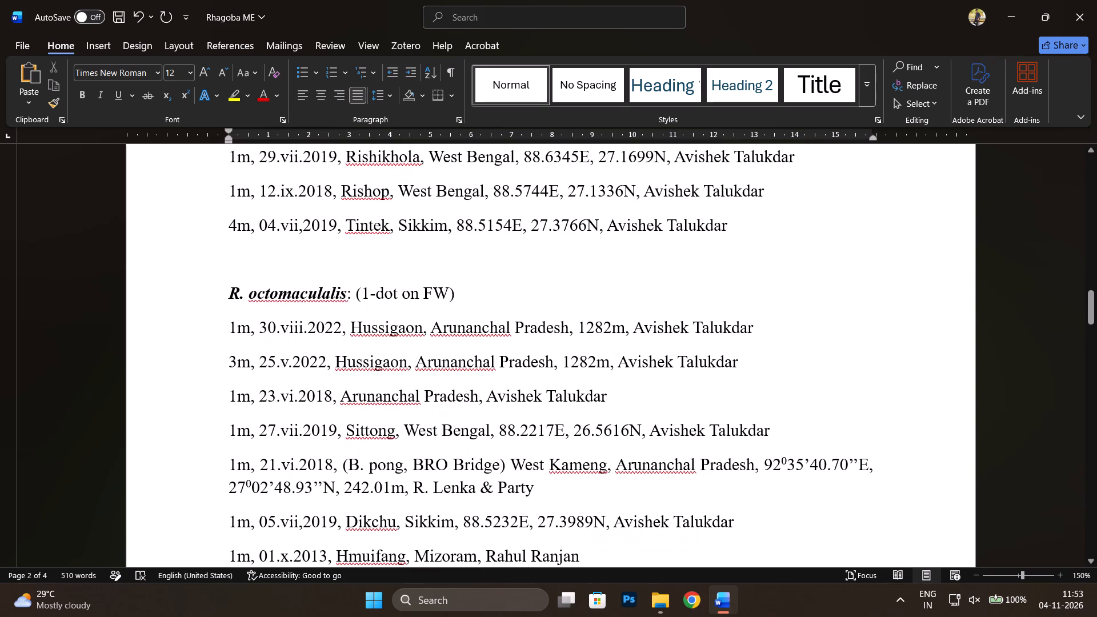
scroll(377, 331, down, 1)
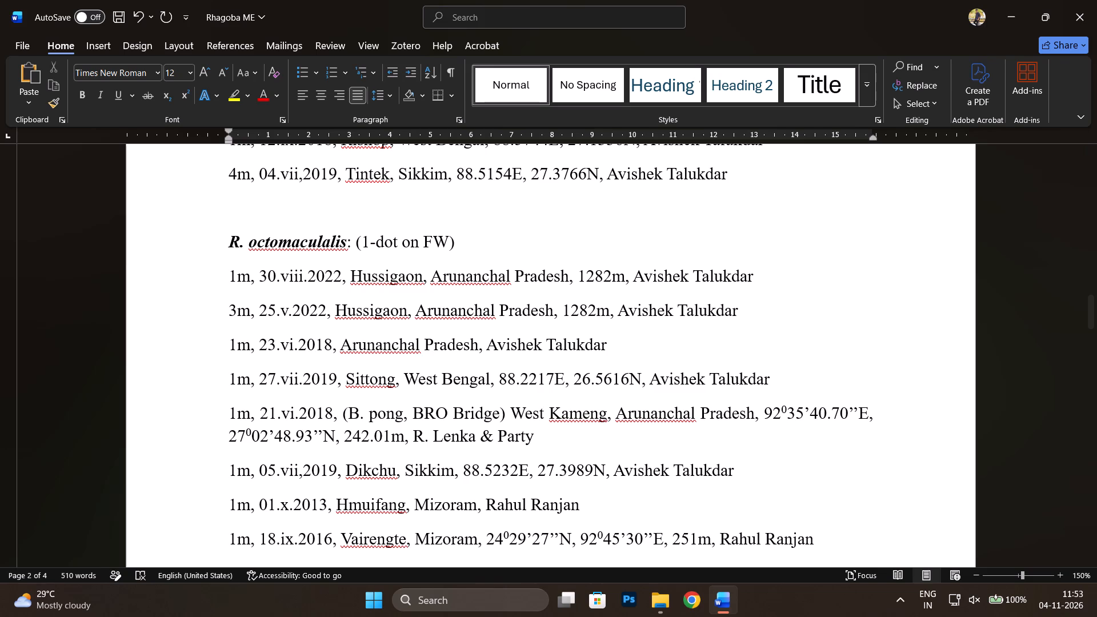
scroll(377, 331, down, 5)
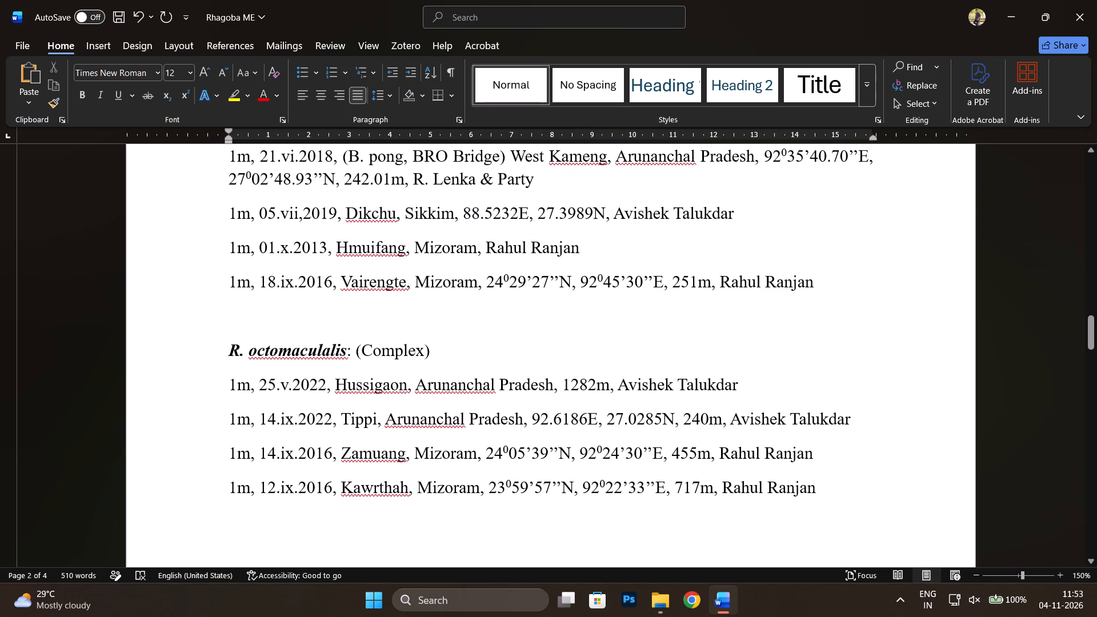
scroll(377, 331, down, 2)
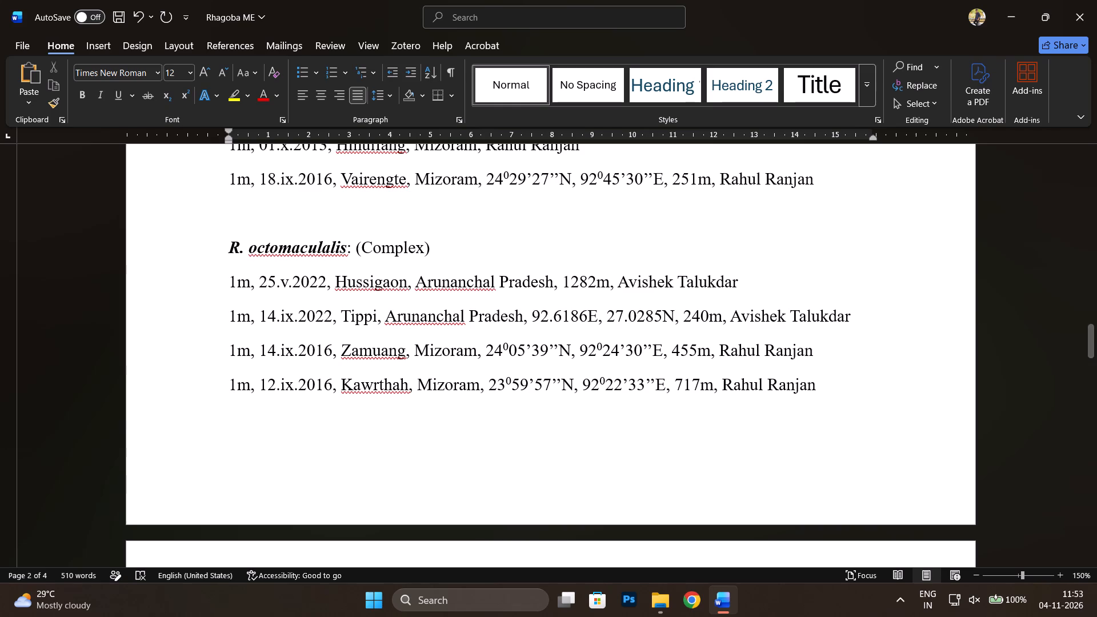
scroll(377, 331, down, 5)
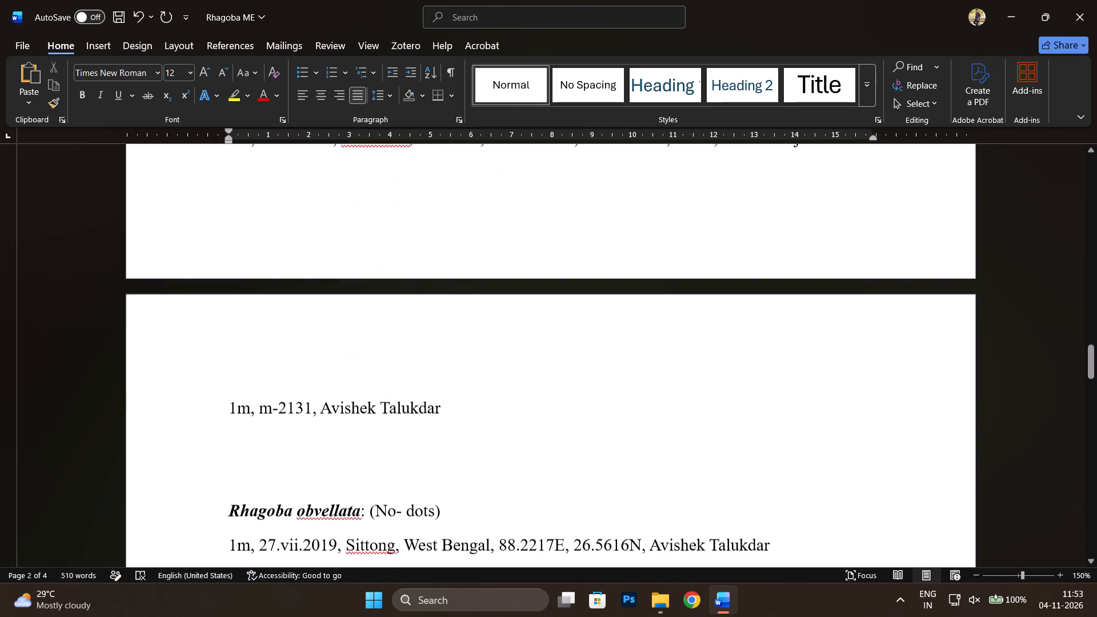
scroll(377, 331, down, 2)
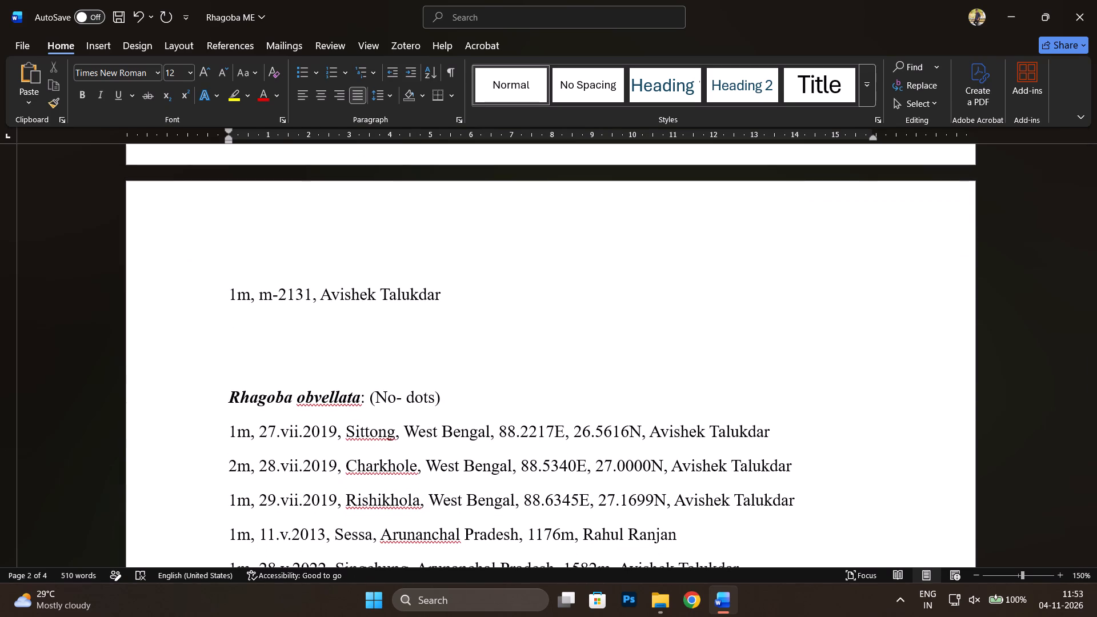
scroll(377, 331, down, 1)
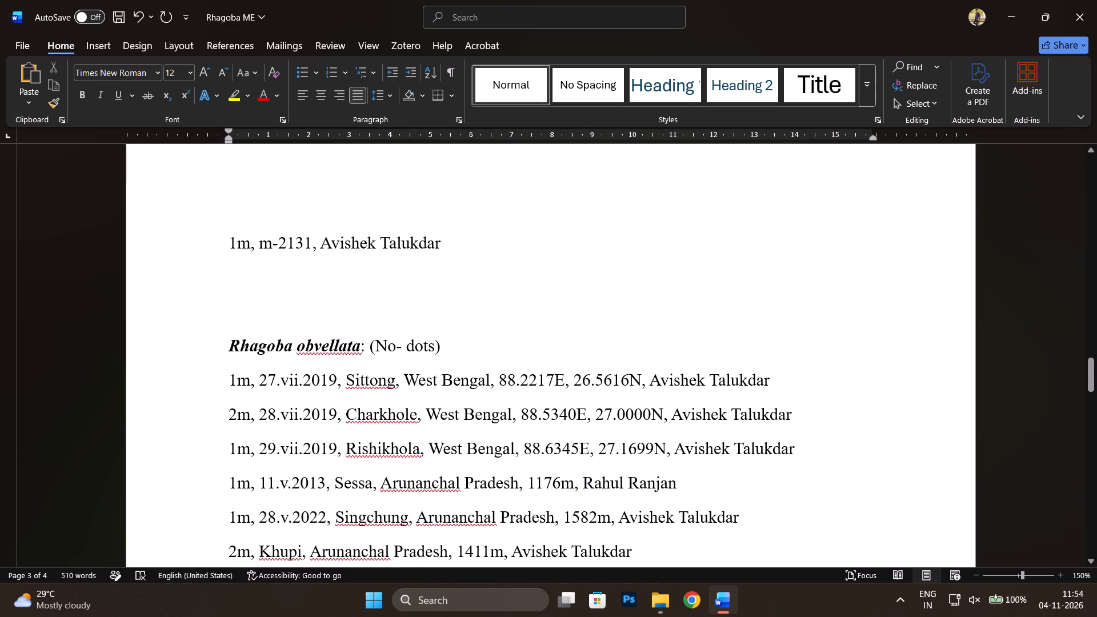
scroll(377, 331, down, 2)
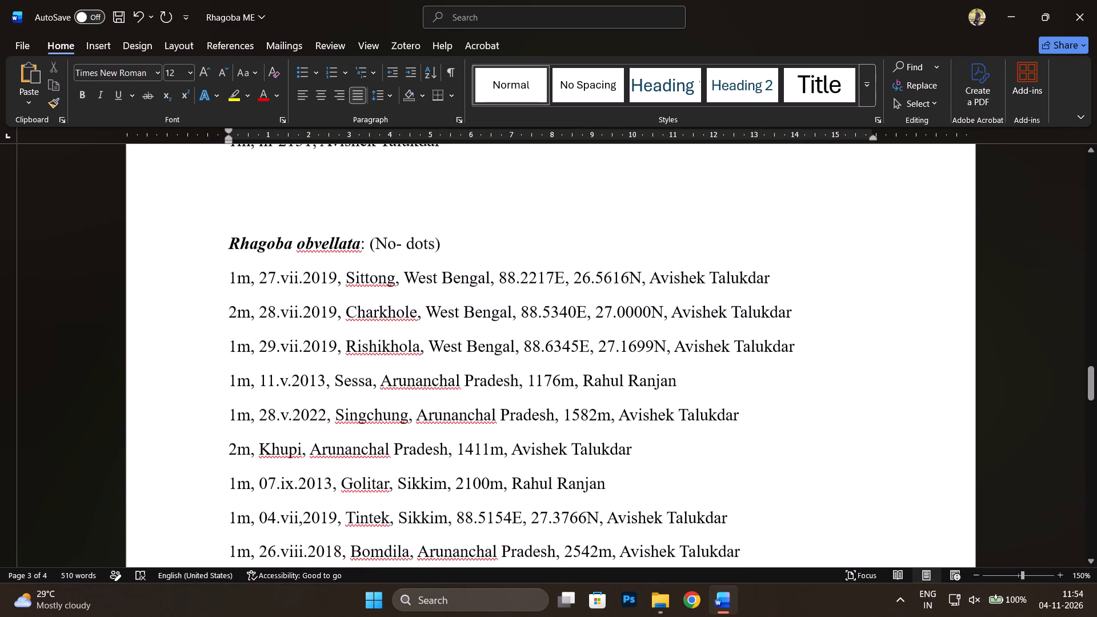
scroll(377, 331, down, 2)
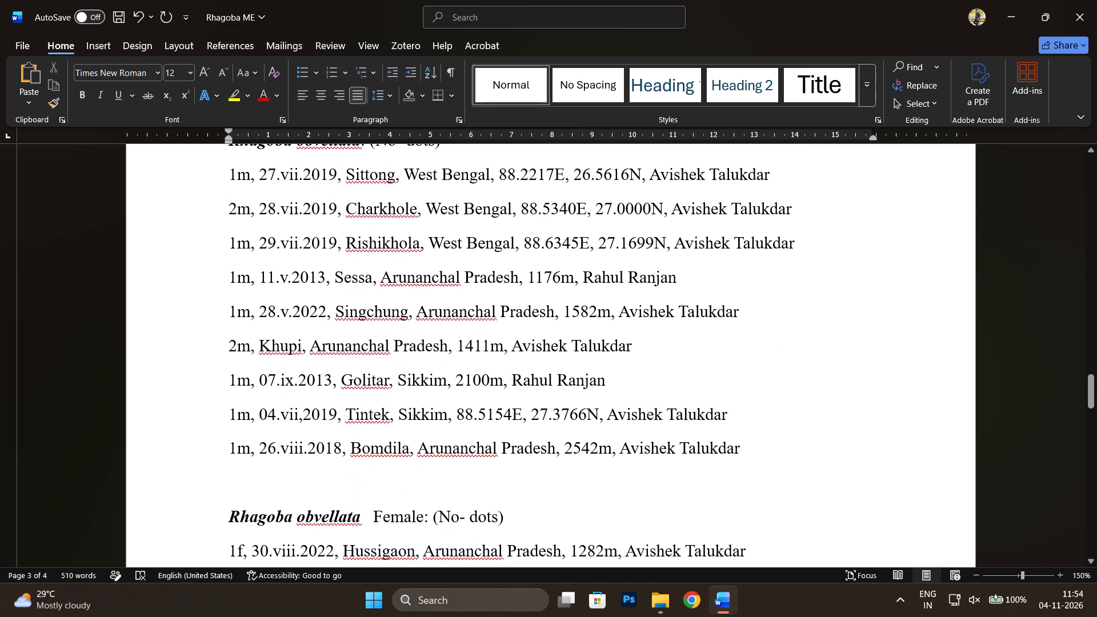
Change the elevation to 1457m in the Khupi record under Rhagoba obvellata (No-dots).
click(489, 354)
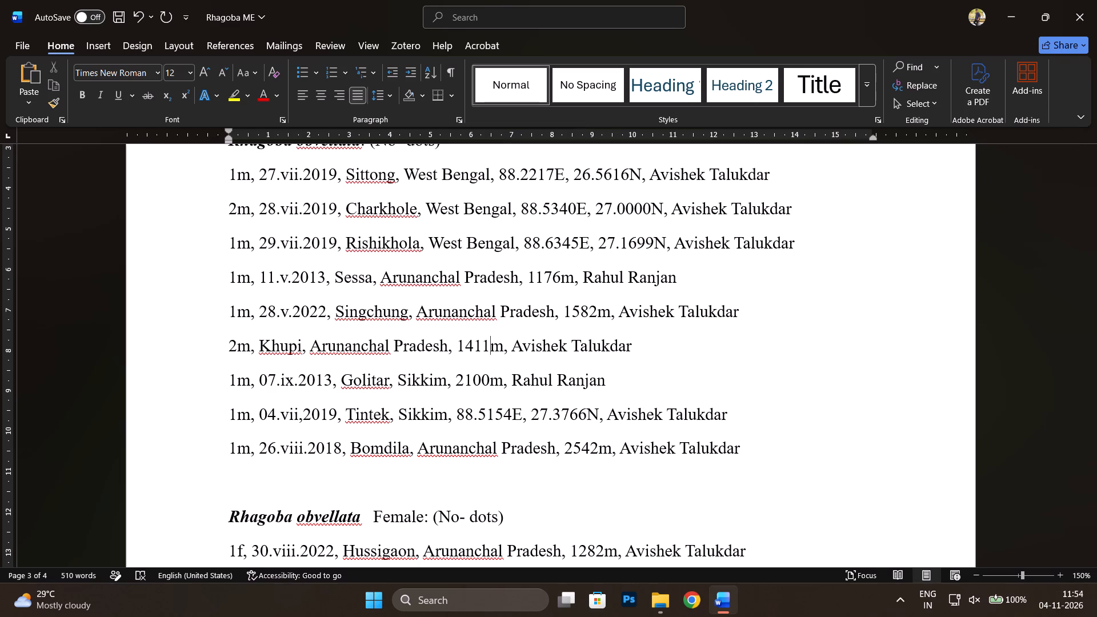
key(BackSpace)
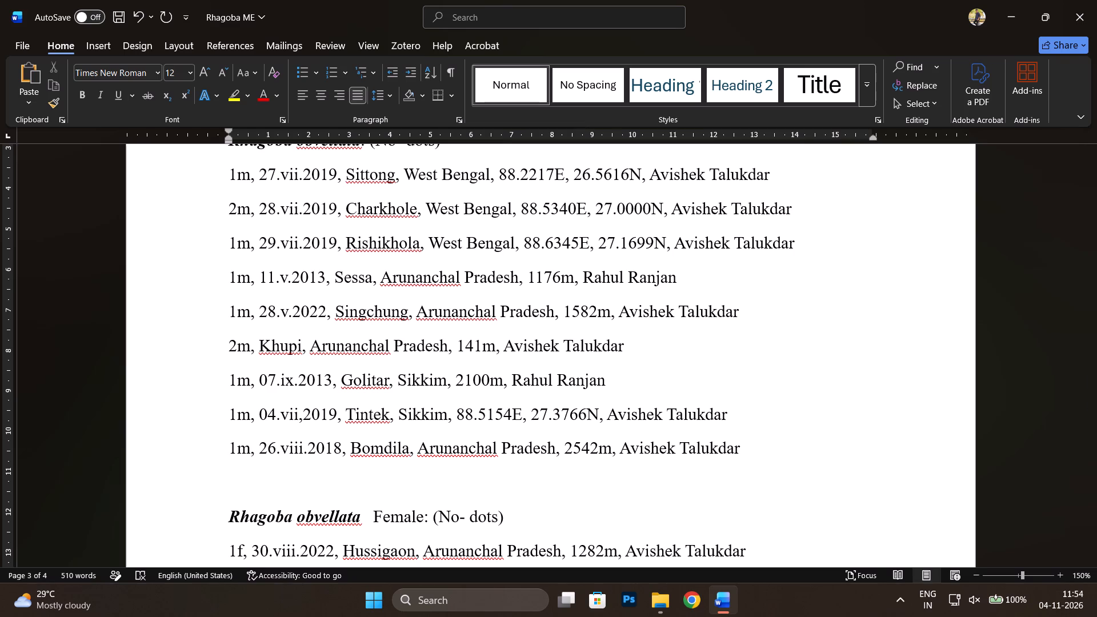
key(BackSpace)
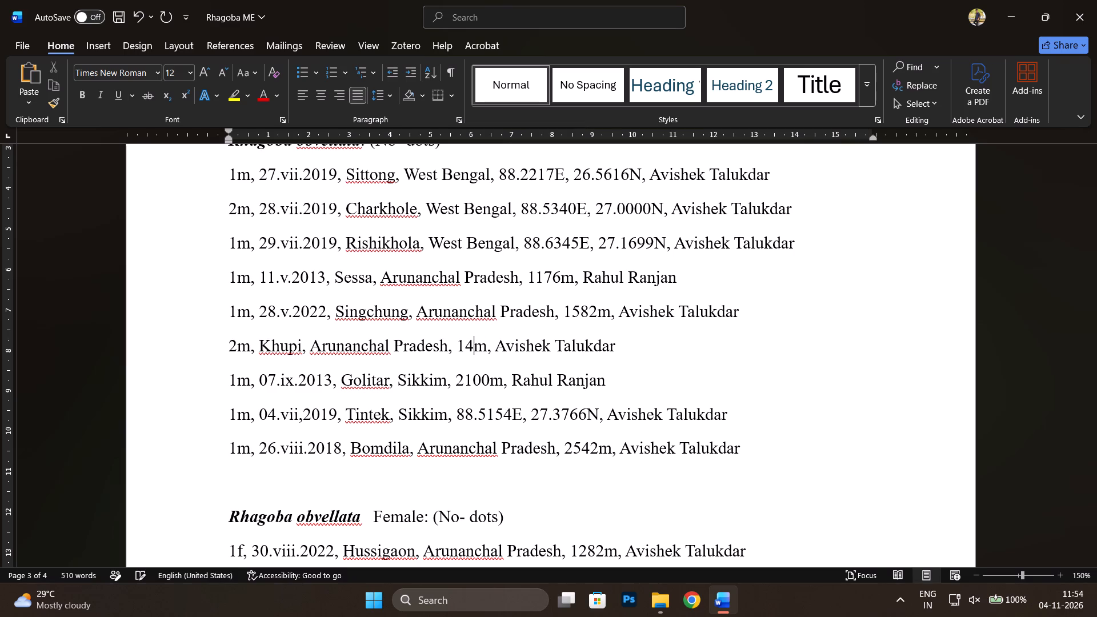
text(57)
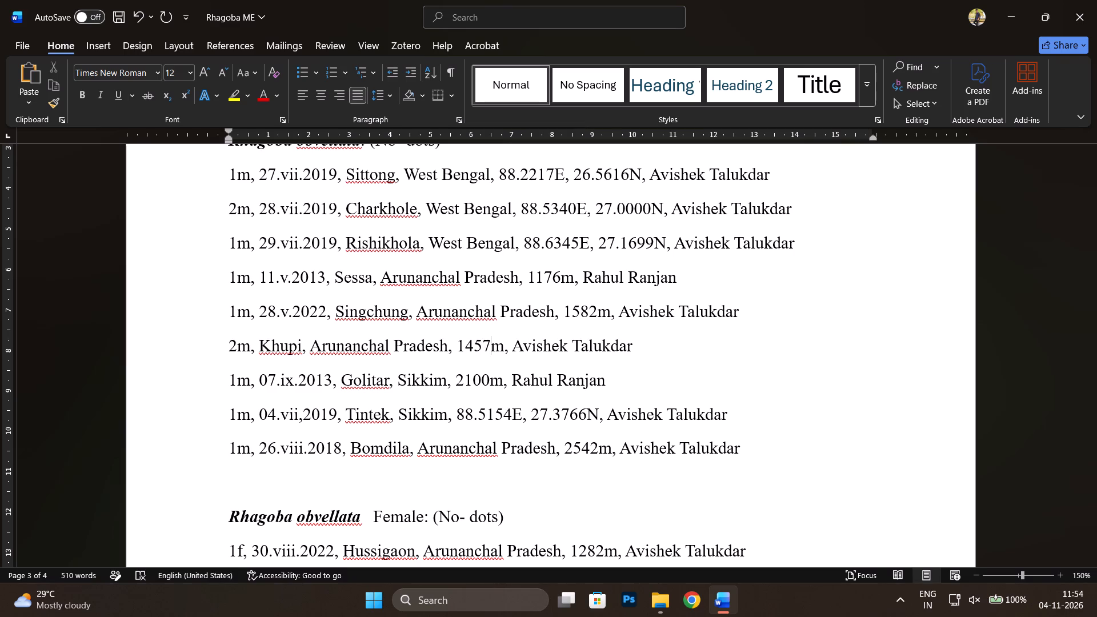
Insert the date 1.ix.2022 followed by a comma before Khupi in the same record, keeping single spaces around it.
key(Left)
key(Left)
key(Left)
key(Left)
key(Left)
key(Left)
key(Left)
key(Left)
key(Left)
key(Left)
key(Left)
key(Left)
key(Left)
key(Left)
key(Left)
key(Left)
key(Left)
key(Left)
key(Left)
key(Left)
key(Left)
key(Left)
key(Left)
key(Left)
key(space)
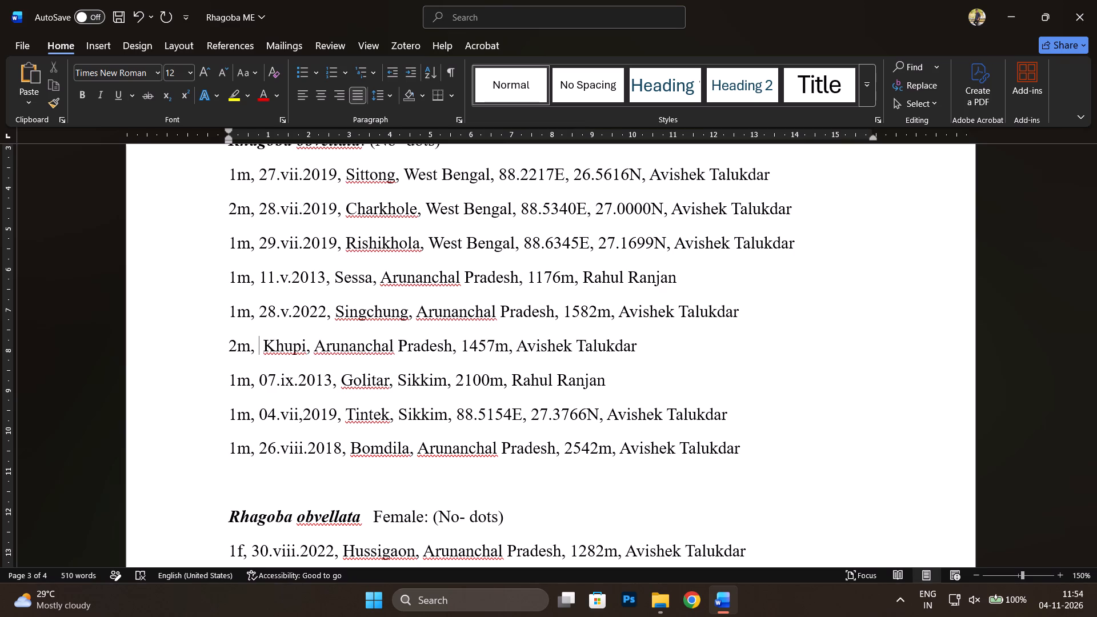
text(1.i)
key(x)
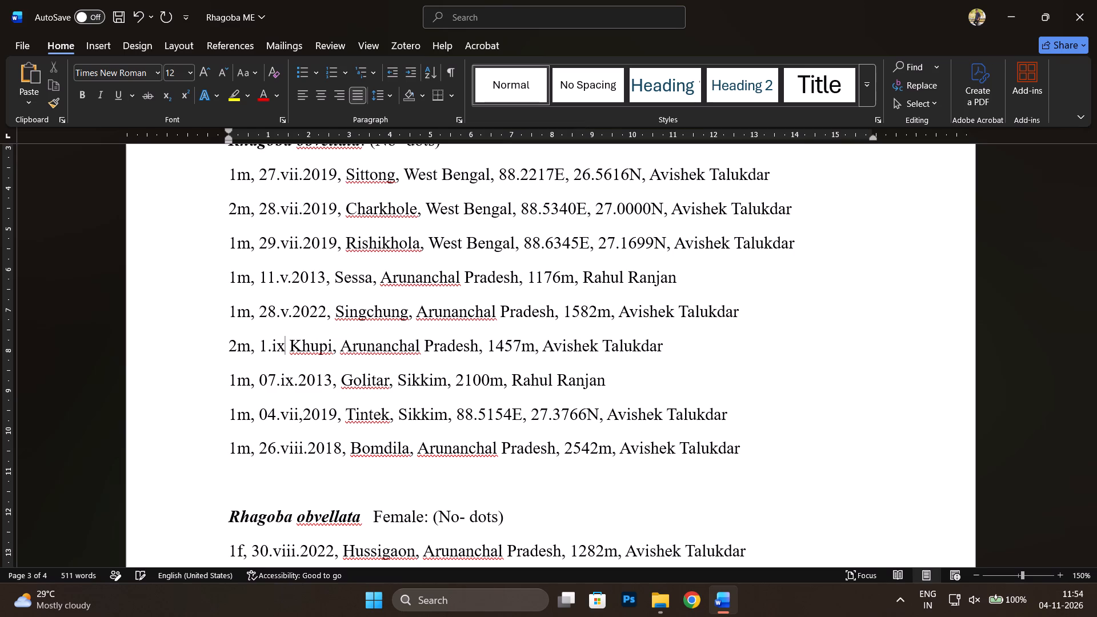
text(.2022)
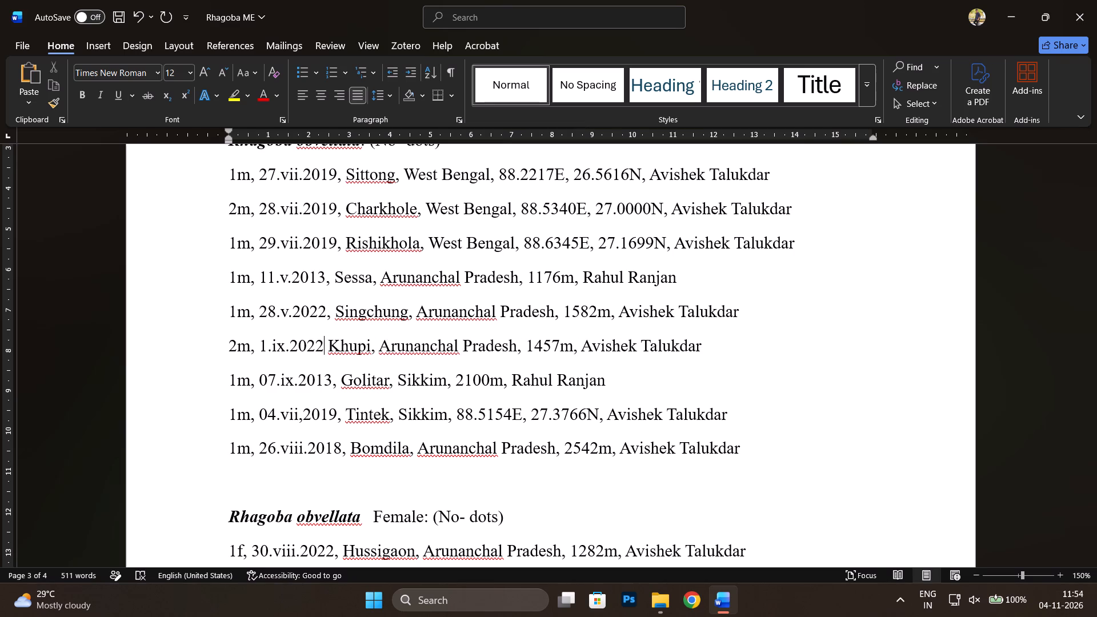
key(comma)
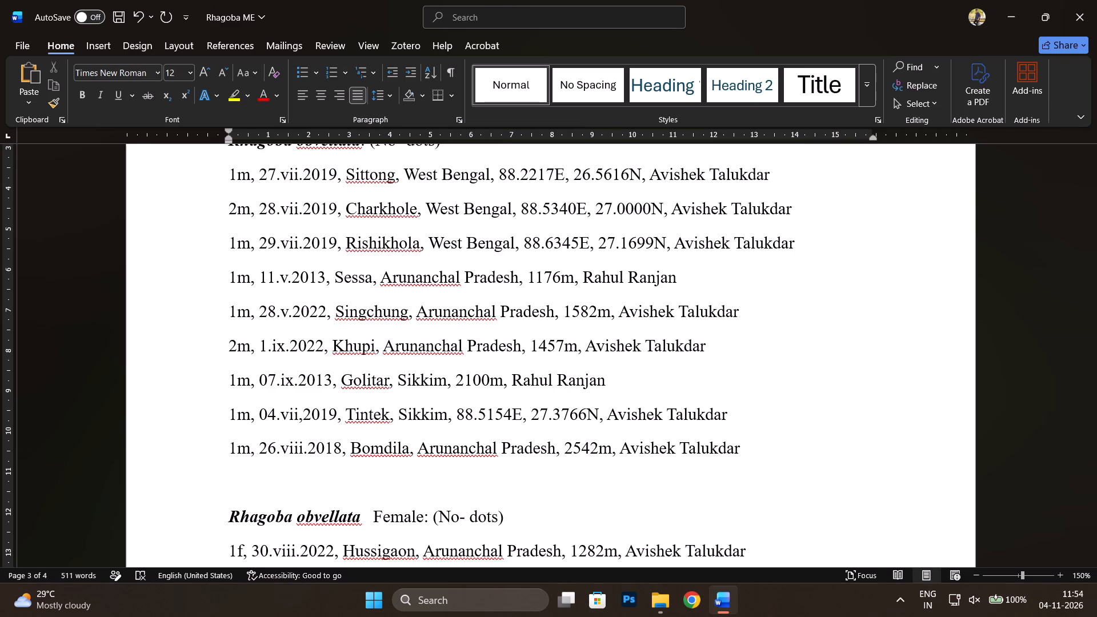
Insert the coordinates 92.6113E, 27.2144N, before the elevation in the Hussigaon record under Rhagoba obvellata Female (No-dots).
key(Down)
key(Down)
key(Down)
key(Down)
key(Down)
key(Down)
key(Down)
key(Down)
key(Down)
key(Down)
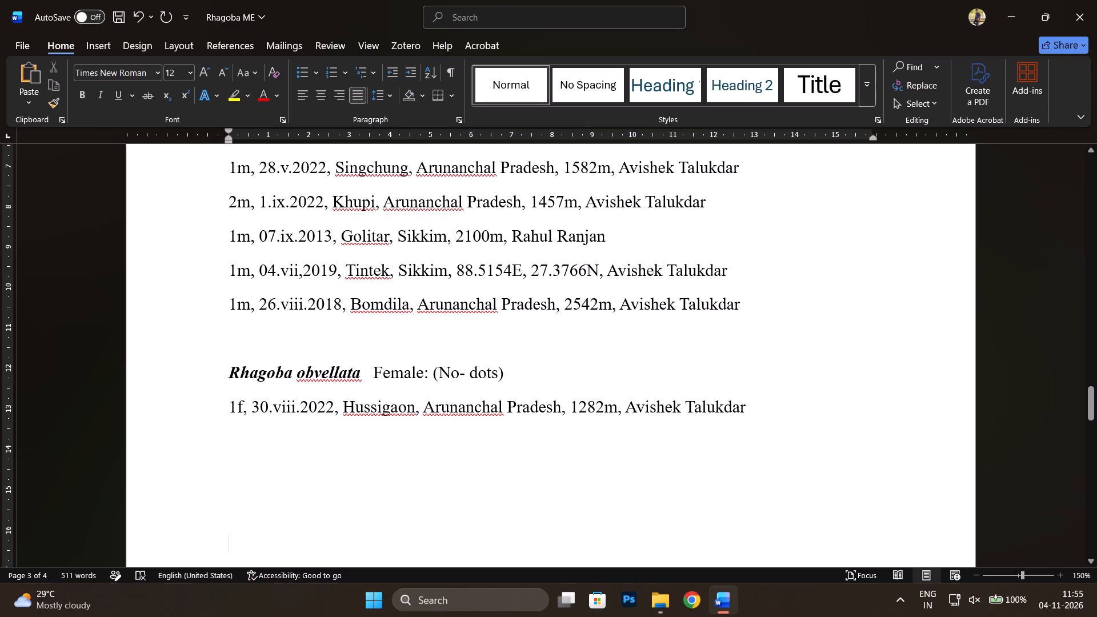
click(571, 407)
text(90.)
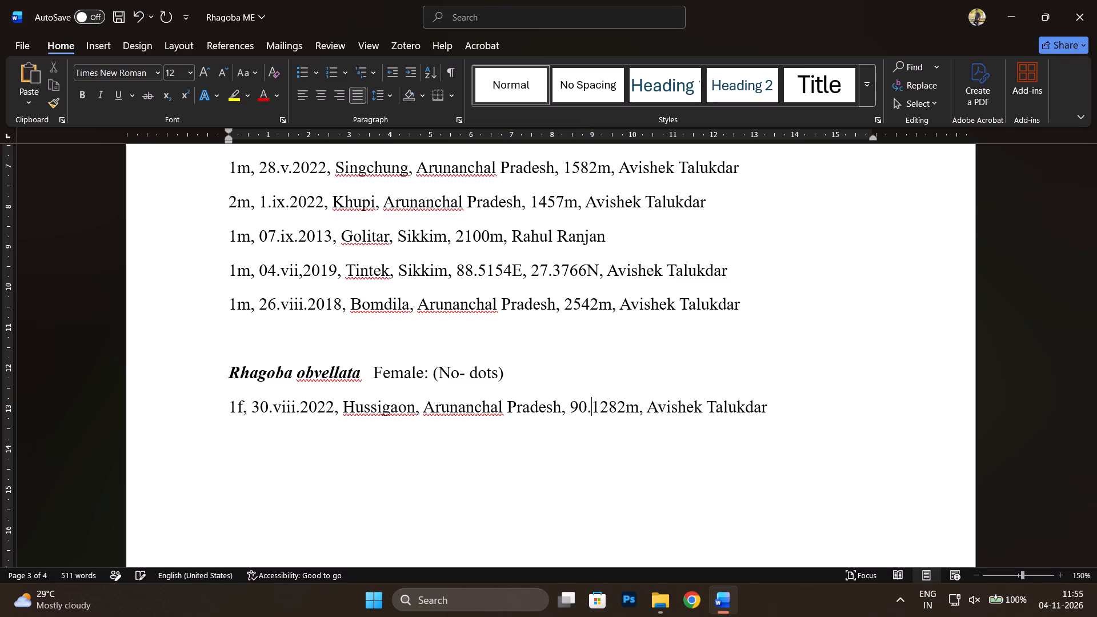
key(BackSpace)
key(BackSpace)
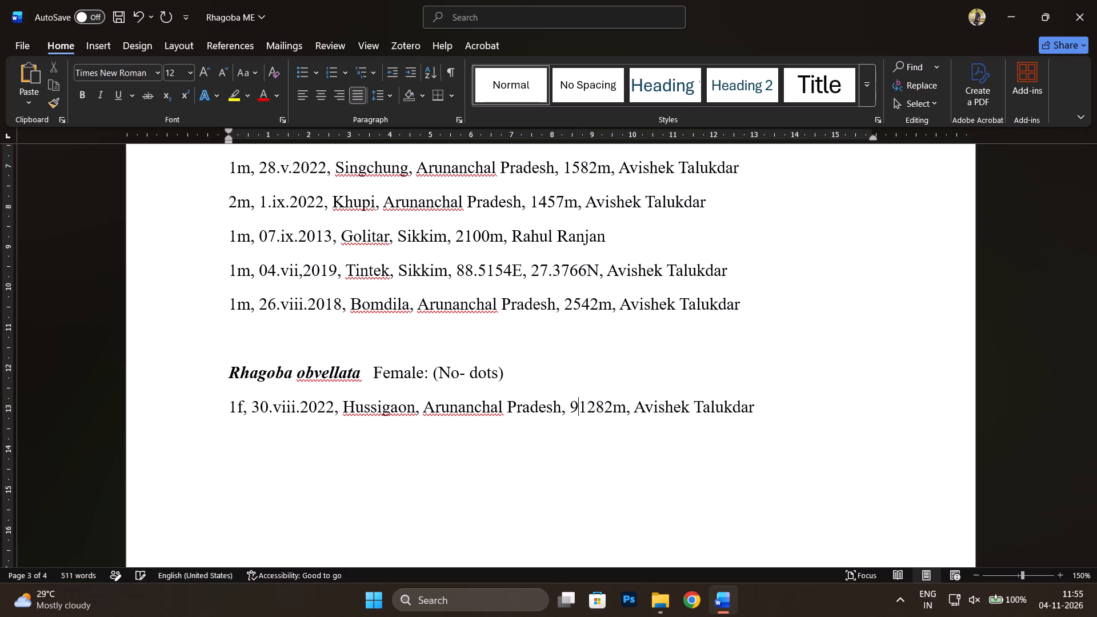
text(2.)
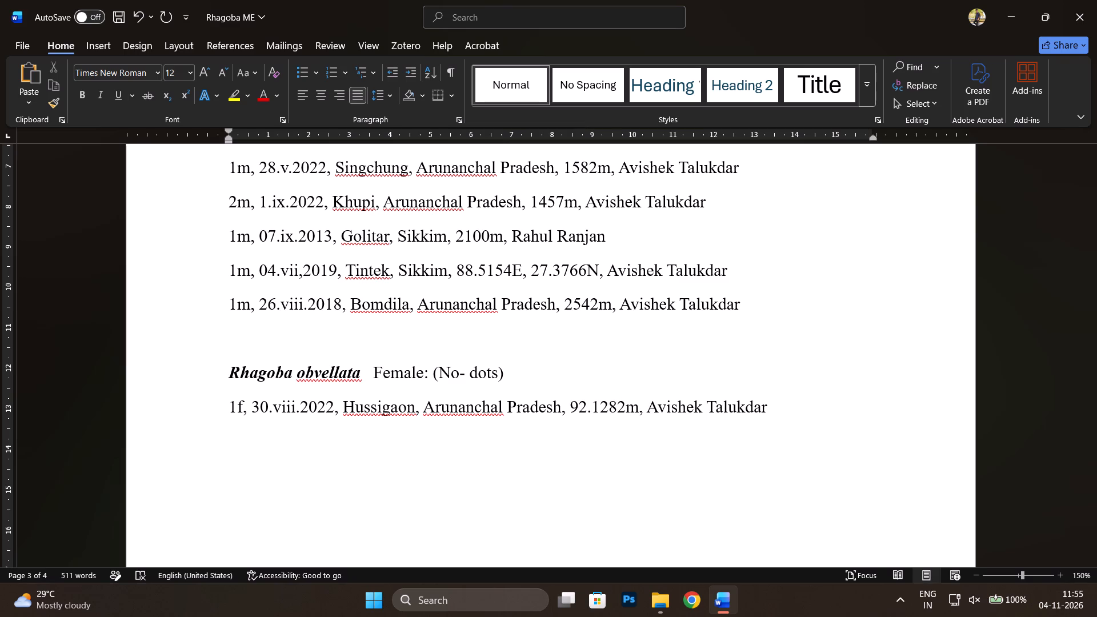
text(6113)
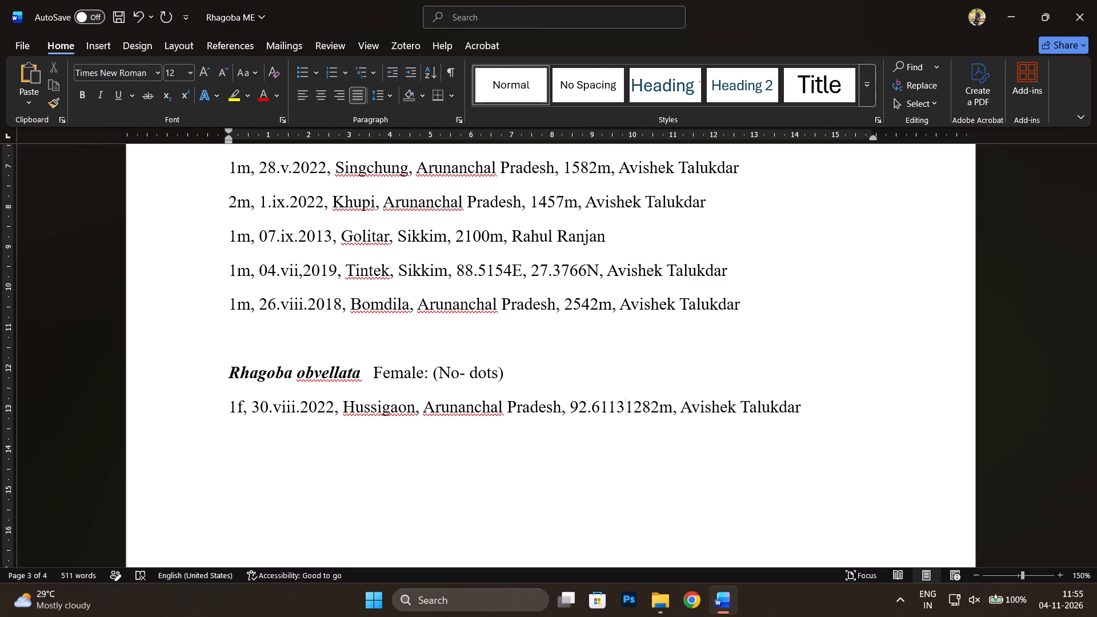
key(e)
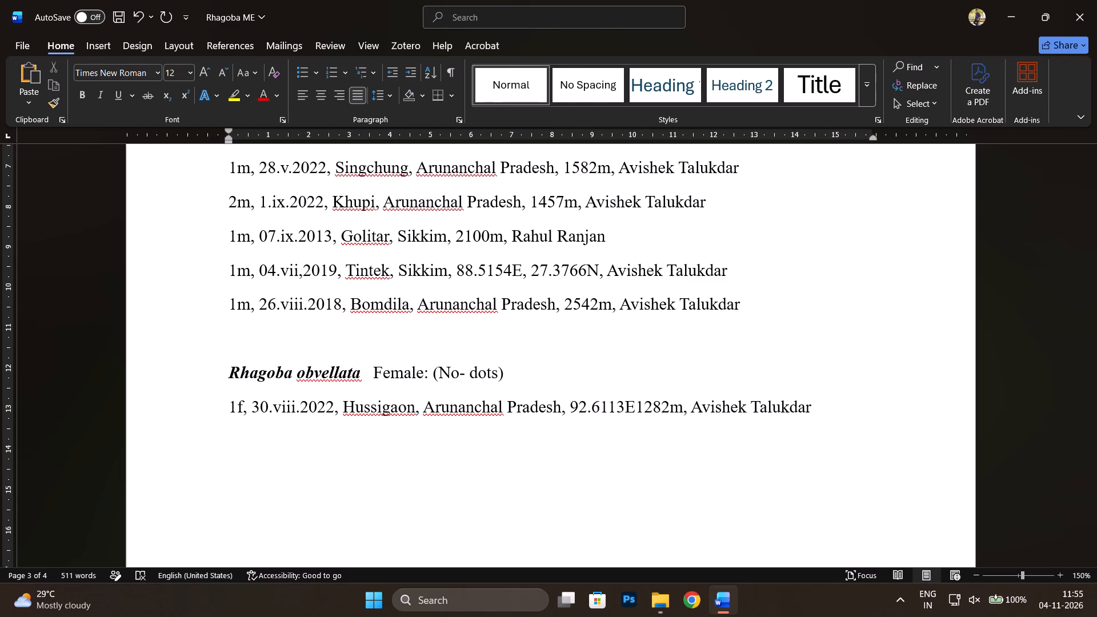
key(comma)
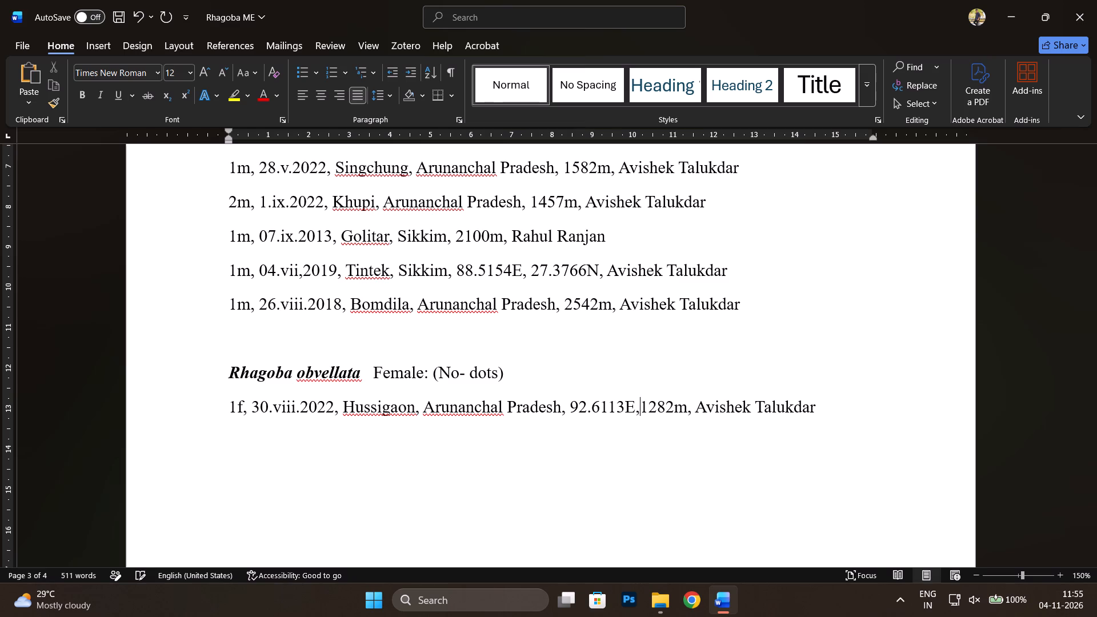
key(space)
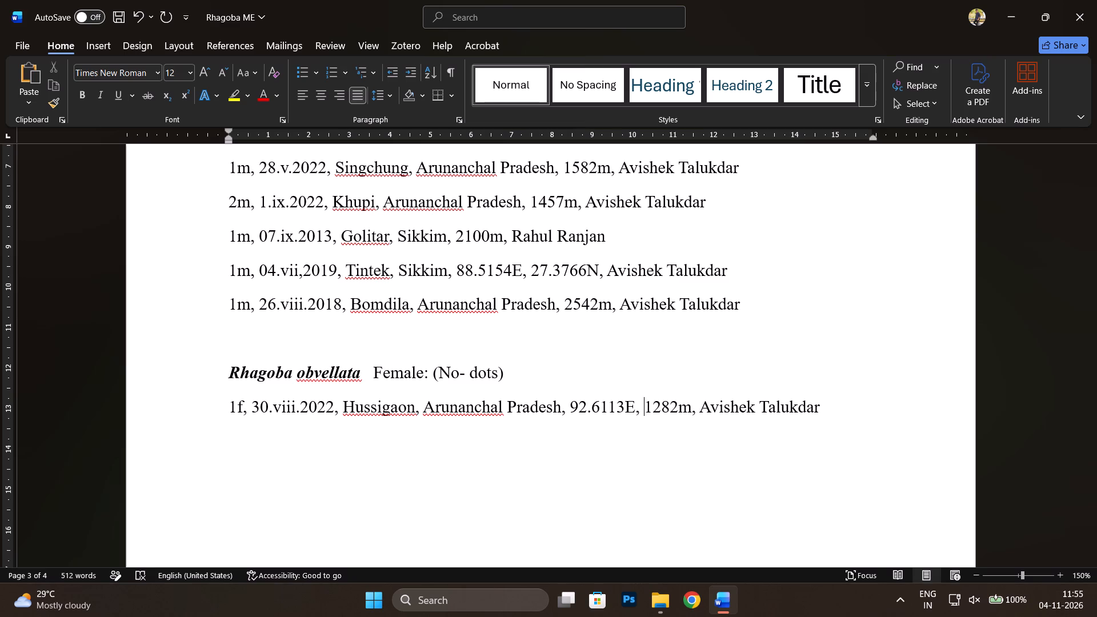
text(27)
text(.2144)
key(n)
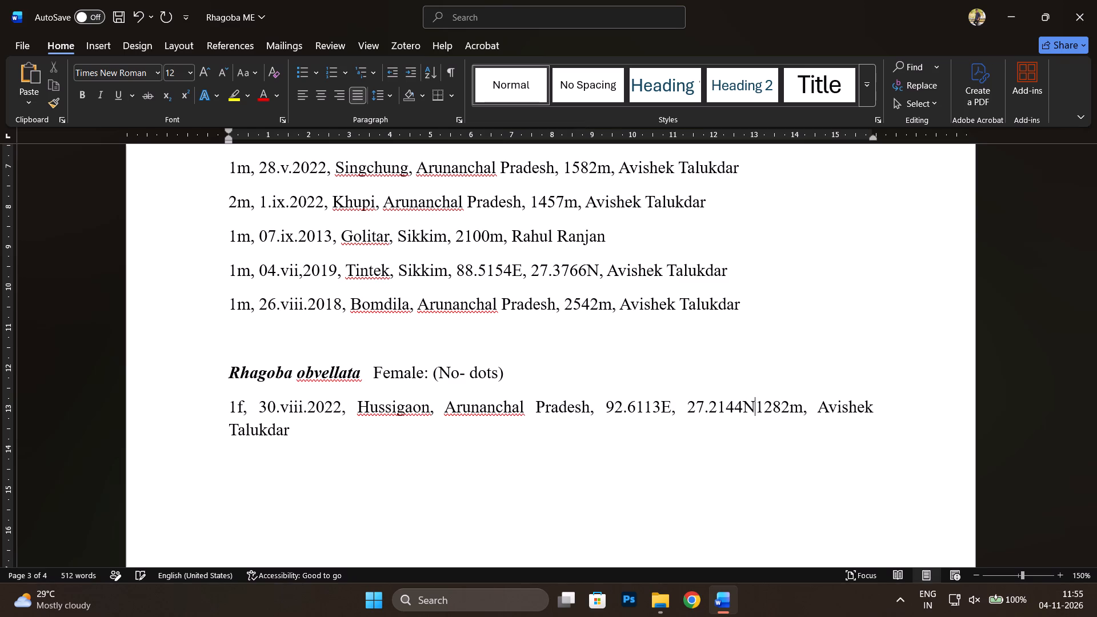
text(,)
key(space)
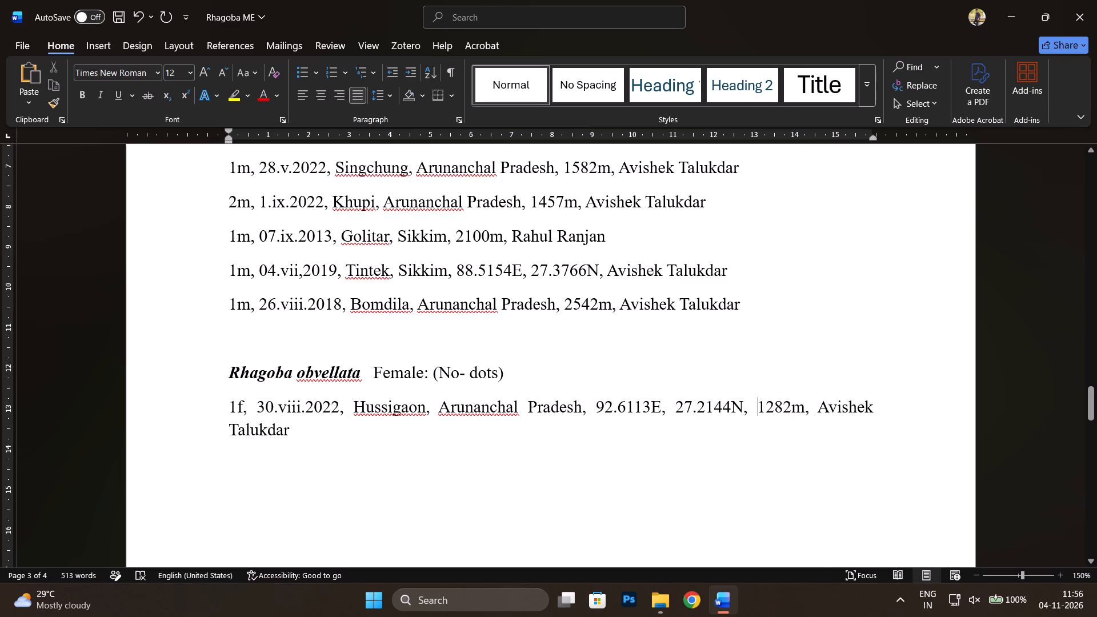
click(801, 483)
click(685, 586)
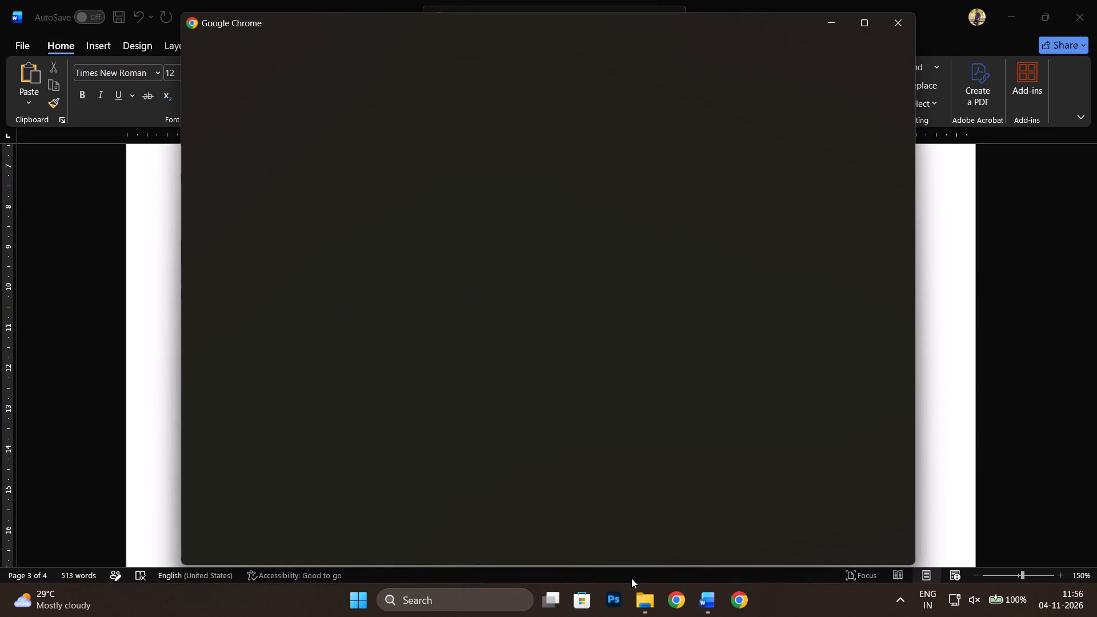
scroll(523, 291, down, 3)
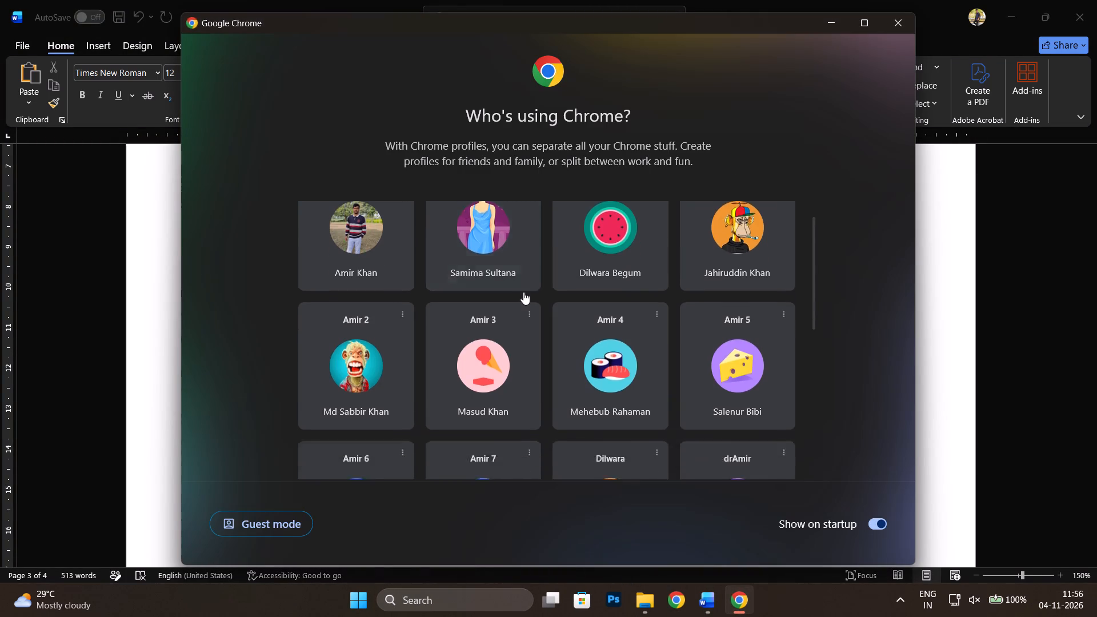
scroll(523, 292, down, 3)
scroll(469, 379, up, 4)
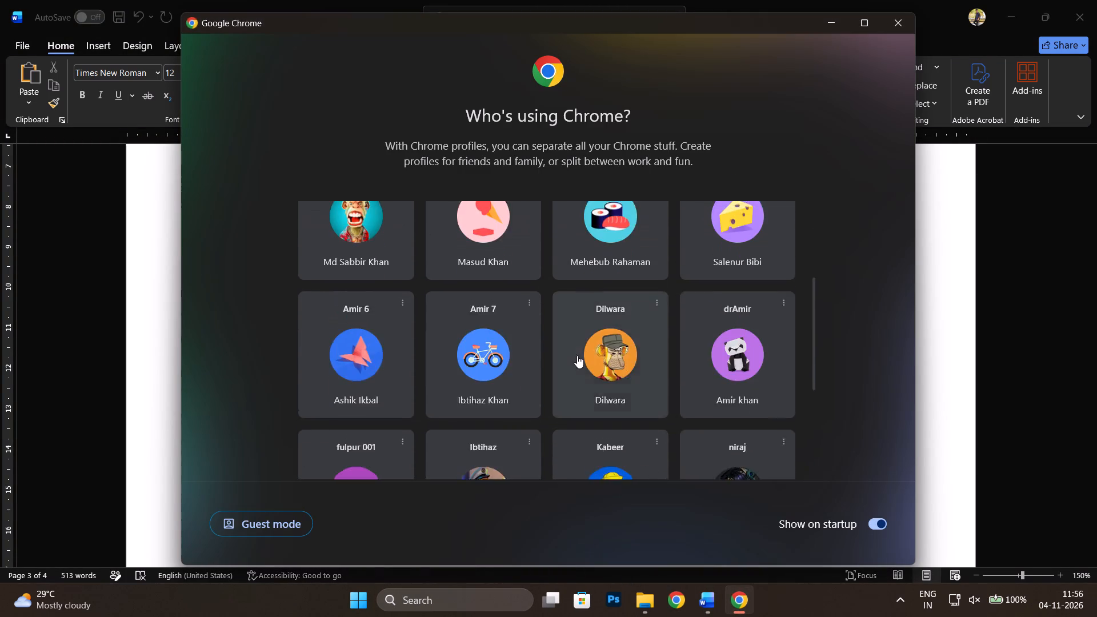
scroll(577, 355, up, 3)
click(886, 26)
Minimize the open document and RHAGOBA folder windows to reach the desktop.
click(1006, 0)
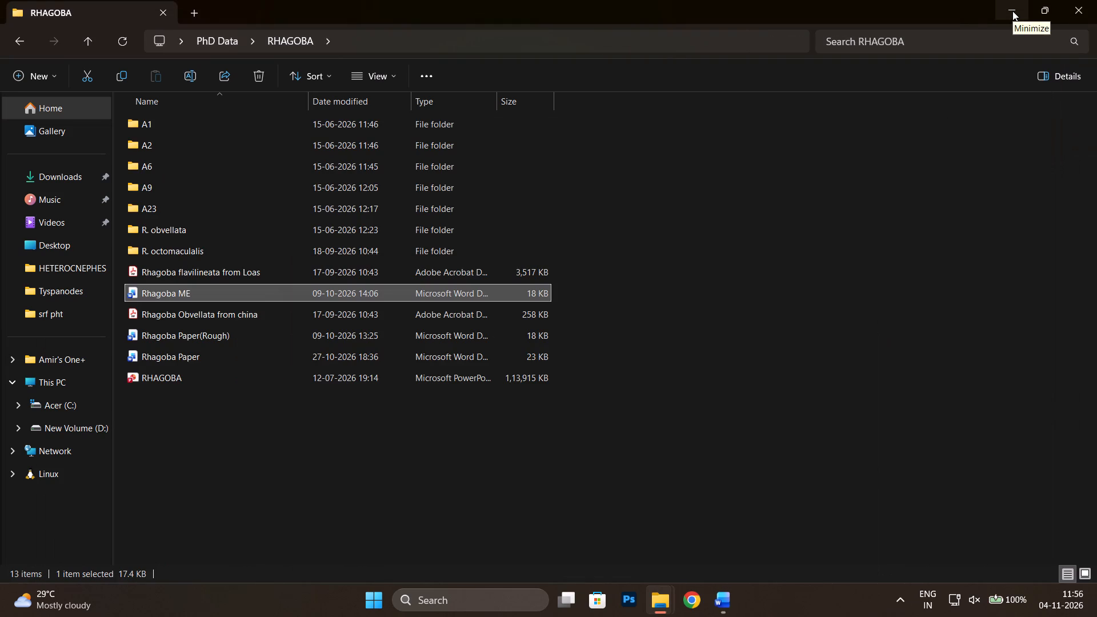
click(1012, 11)
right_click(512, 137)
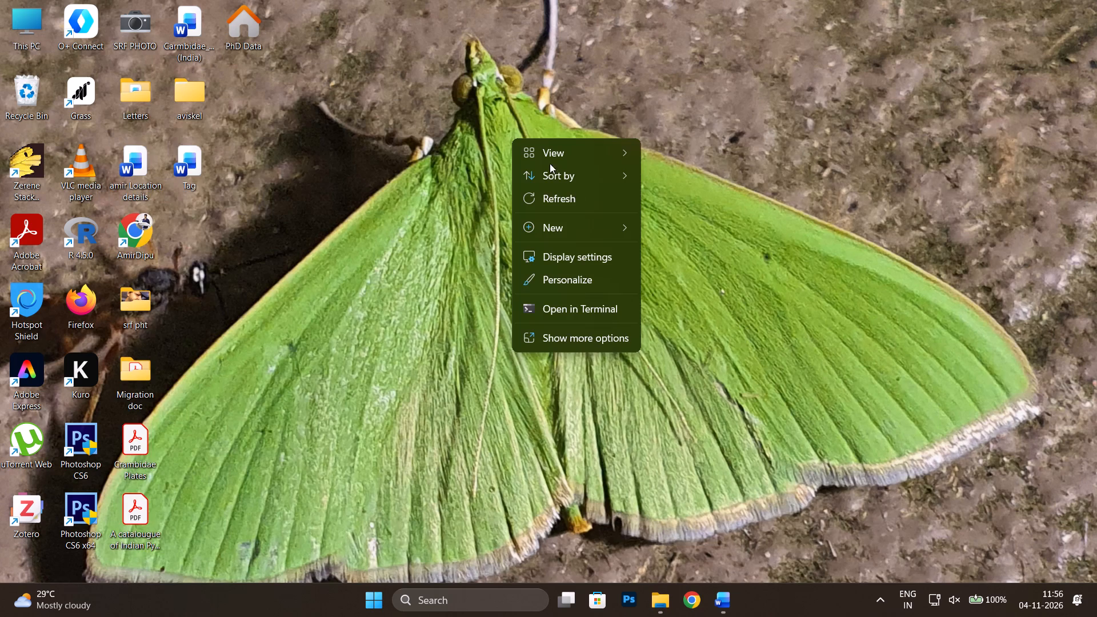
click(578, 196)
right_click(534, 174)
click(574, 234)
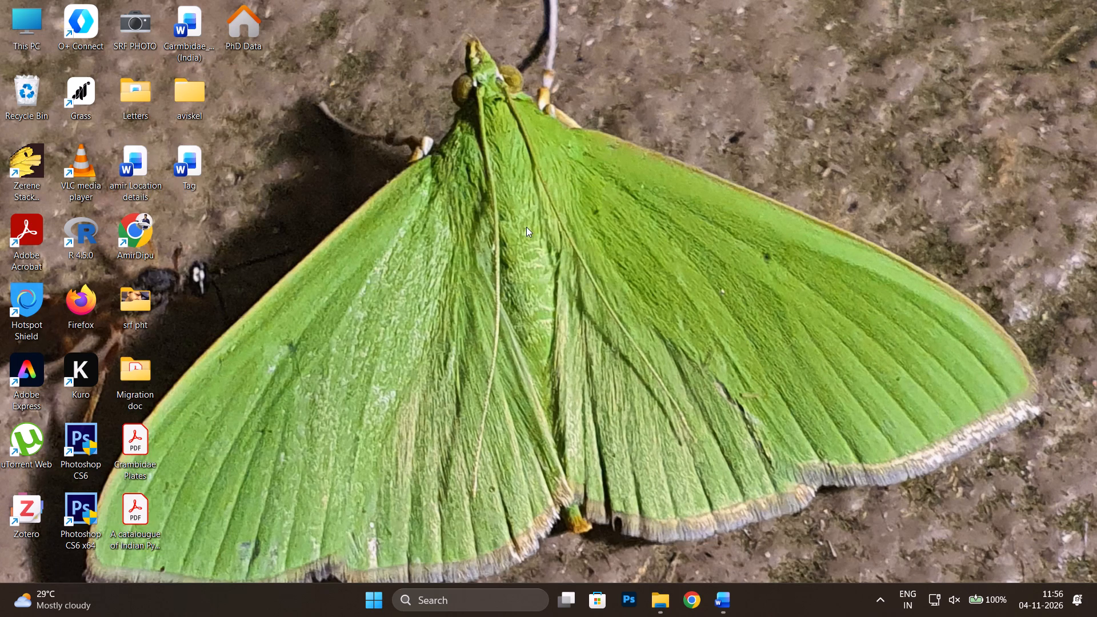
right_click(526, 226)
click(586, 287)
Open Chrome through its desktop profile shortcut, search for "coordinate to elevation" and open Rodosto Teknoloji's Elevation Finder at the latitude entry.
double_click(146, 245)
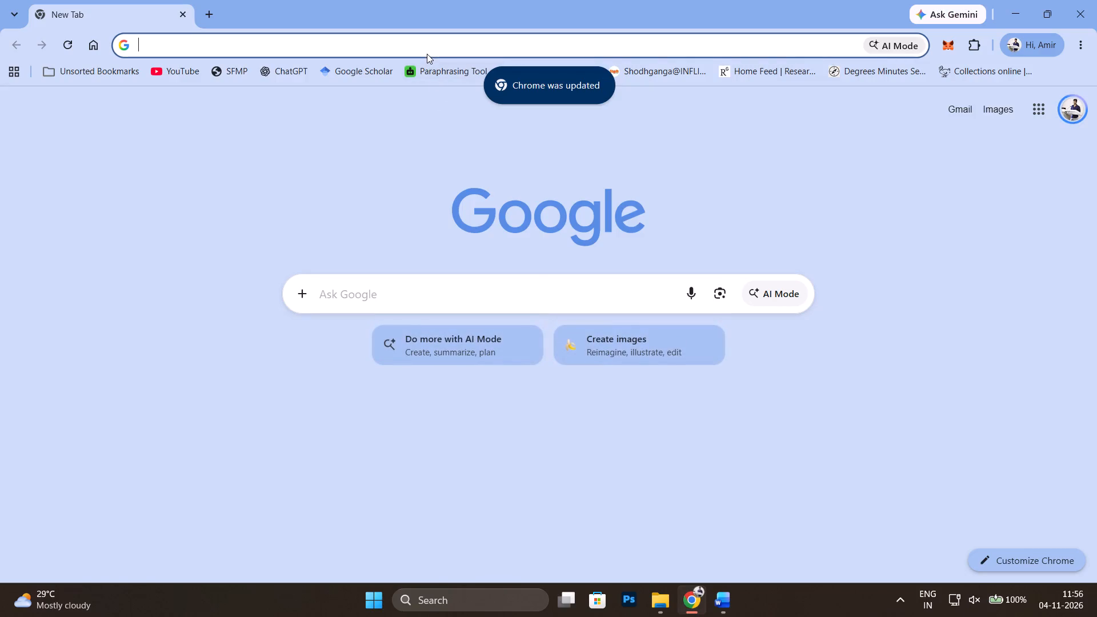
text(LOC)
key(BackSpace)
key(BackSpace)
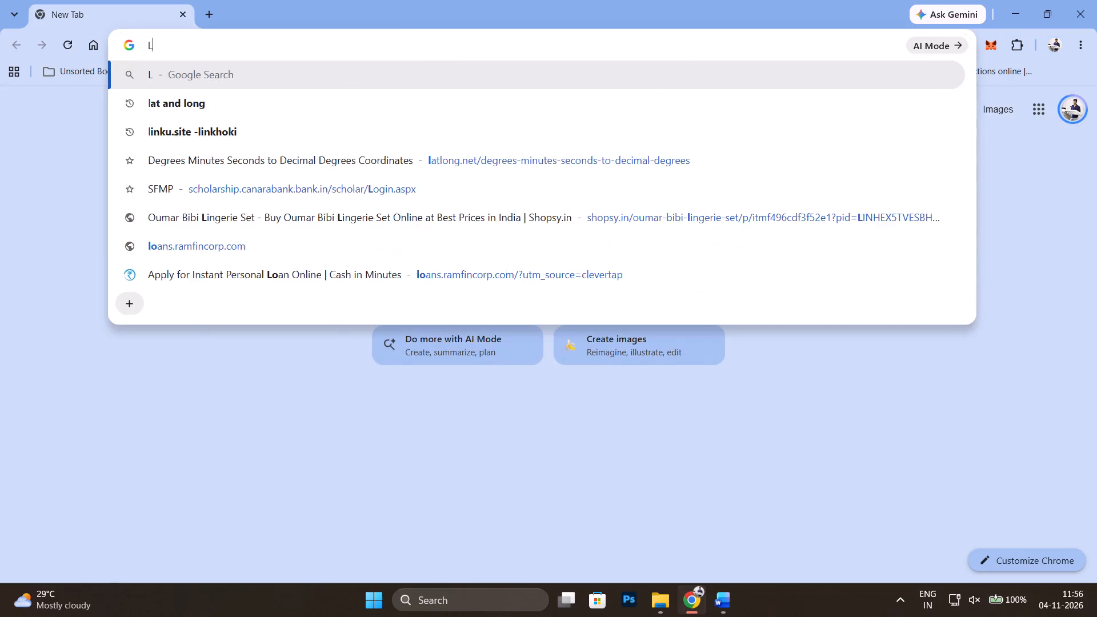
key(BackSpace)
key(BackSpace)
key(BackSpace)
text(coordinate to eleva)
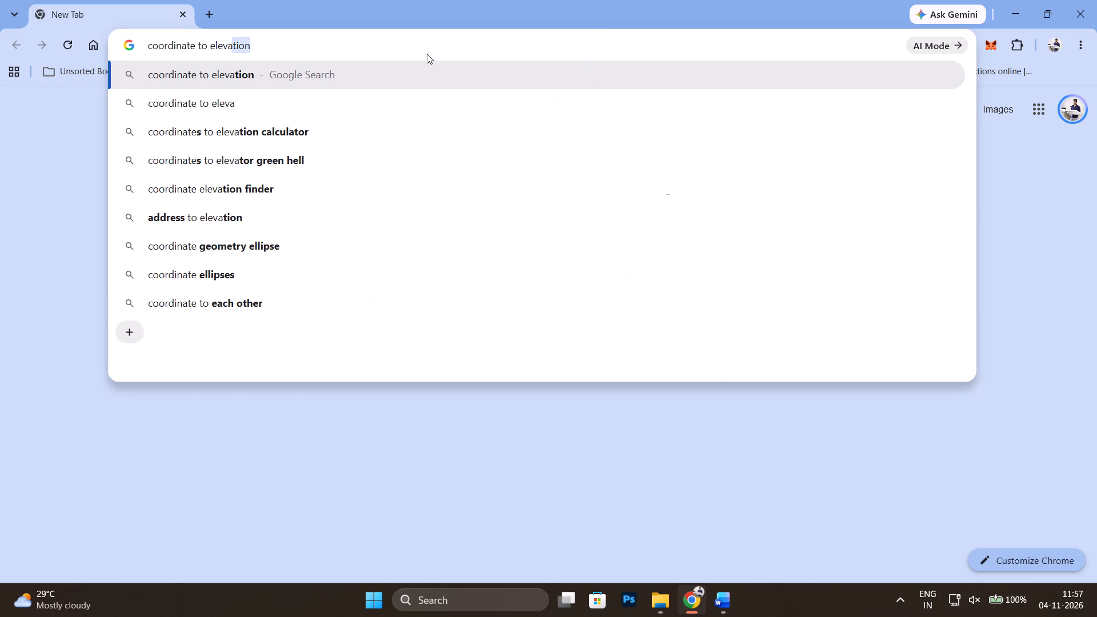
click(340, 76)
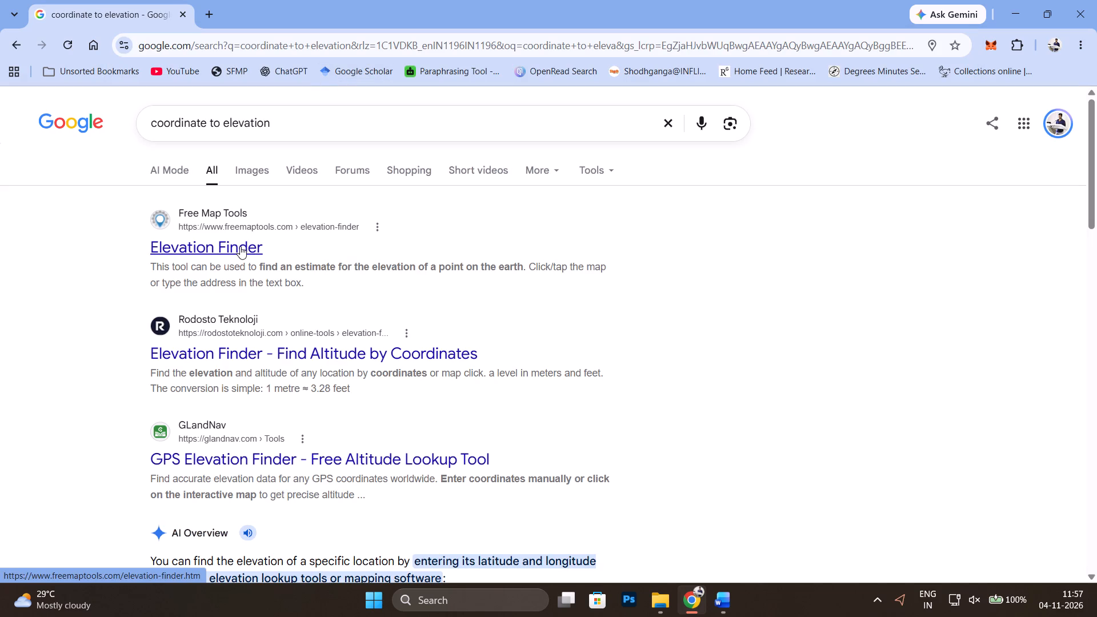
click(290, 355)
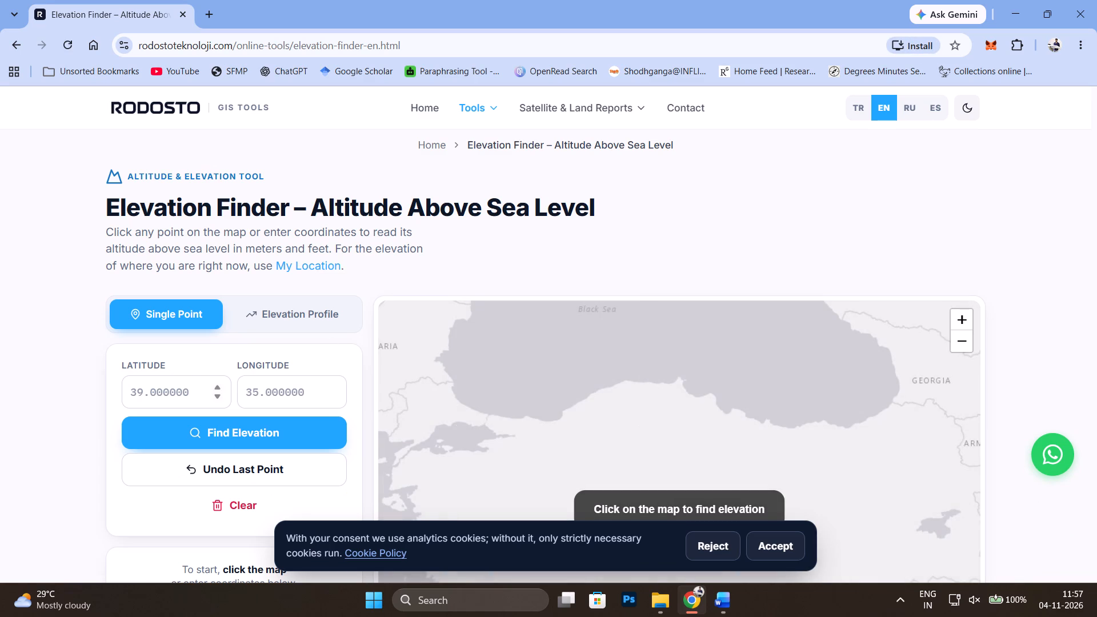
click(157, 396)
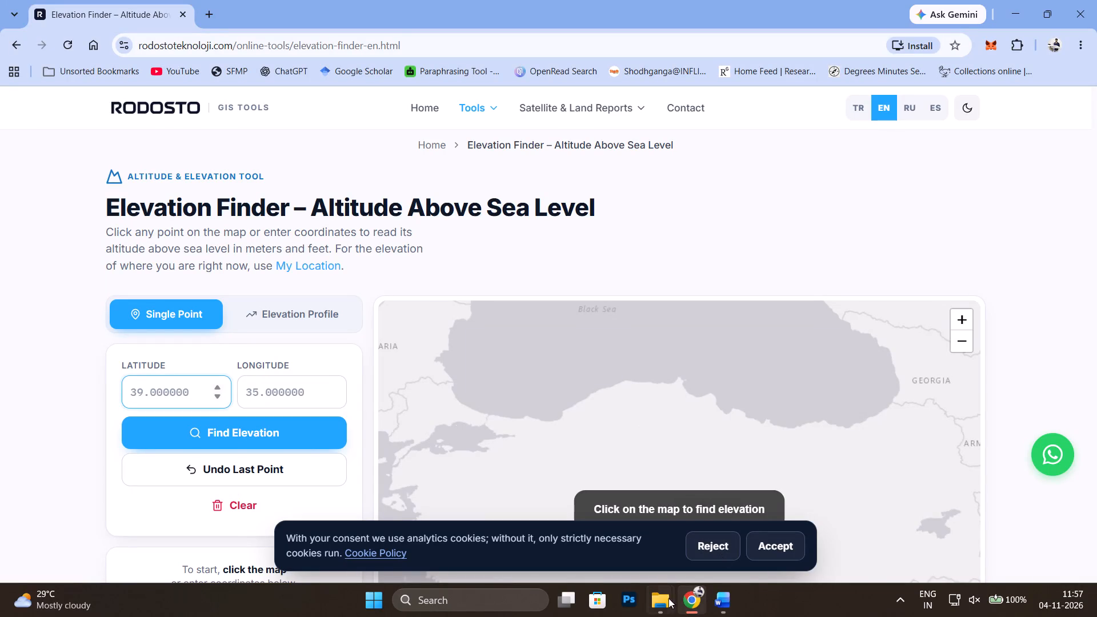
Switch back to the Word document and insert a longitude beginning with 92. before the elevation in the Bomdila record.
click(718, 602)
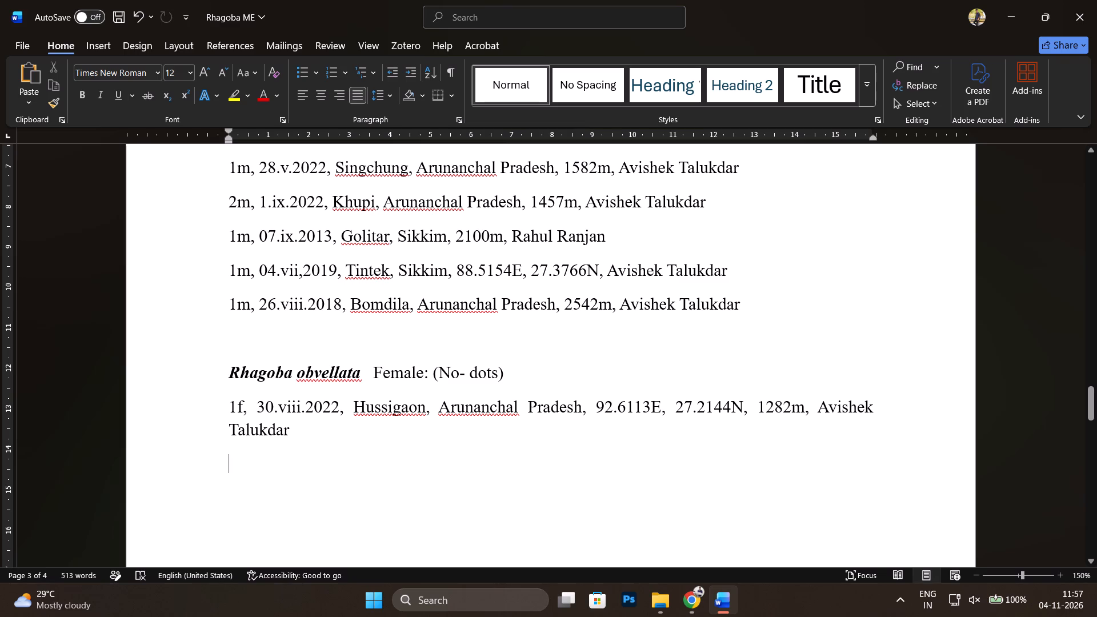
click(562, 308)
key(space)
key(9)
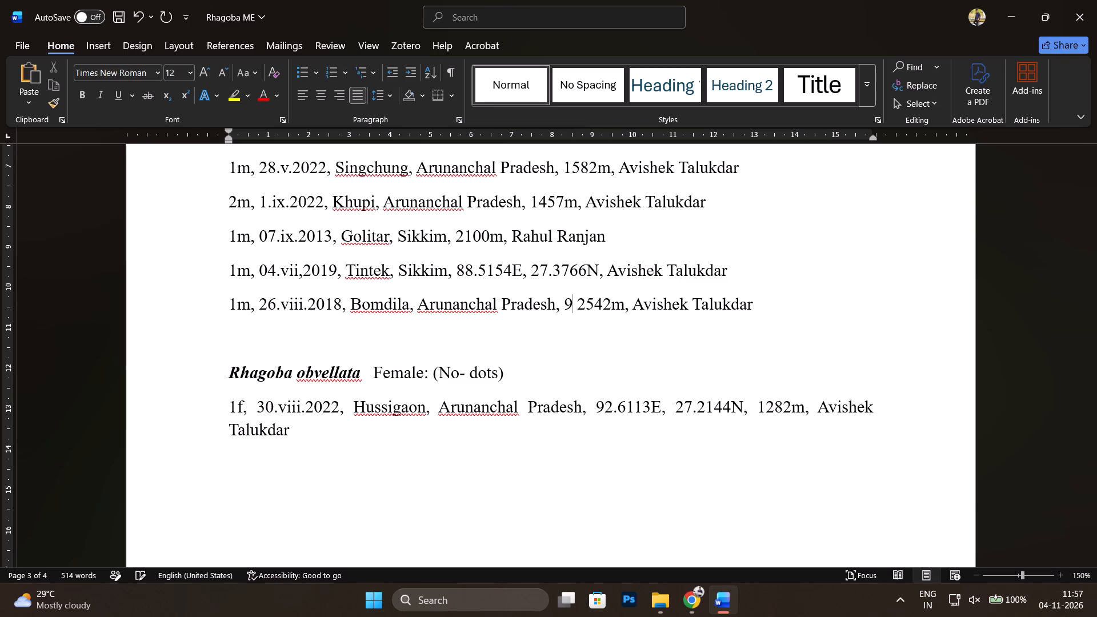
text(2.)
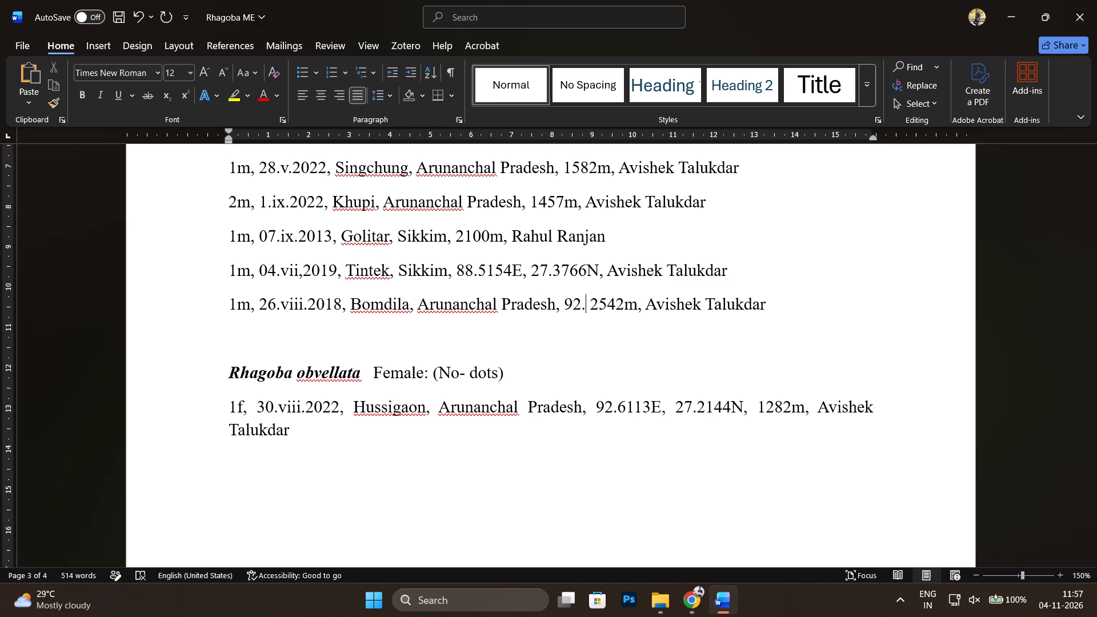
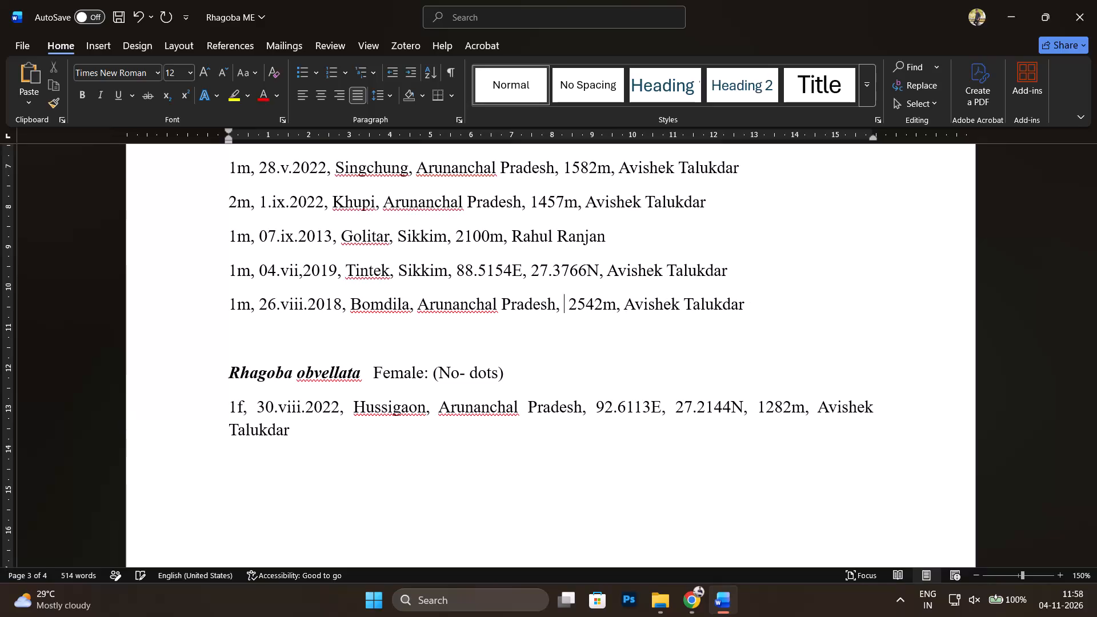
Remove the extra space before the elevation in the Bomdila record.
key(BackSpace)
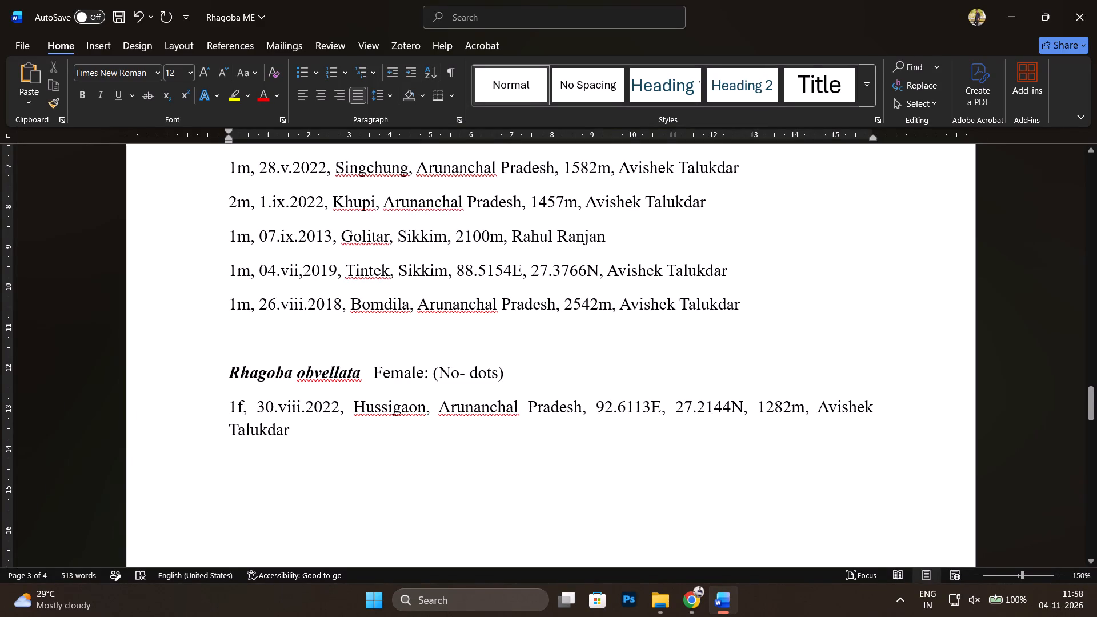
Review the Rhagoba obvellata and R. octomaculalis (Complex) records, checking which localities still lack coordinates.
scroll(648, 350, down, 4)
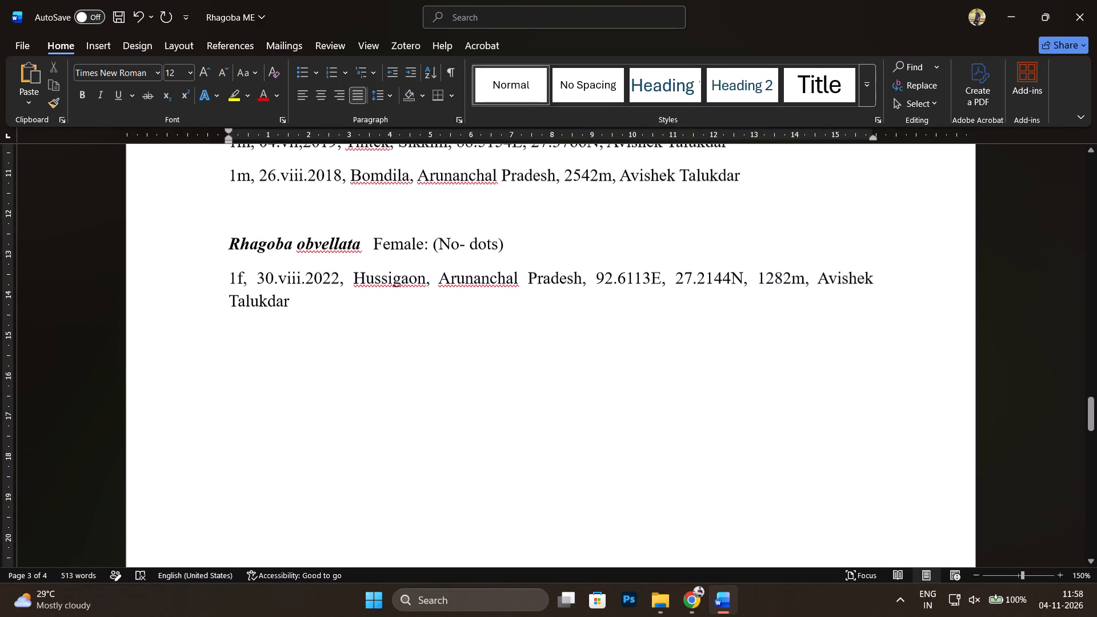
scroll(648, 350, down, 2)
scroll(648, 350, up, 3)
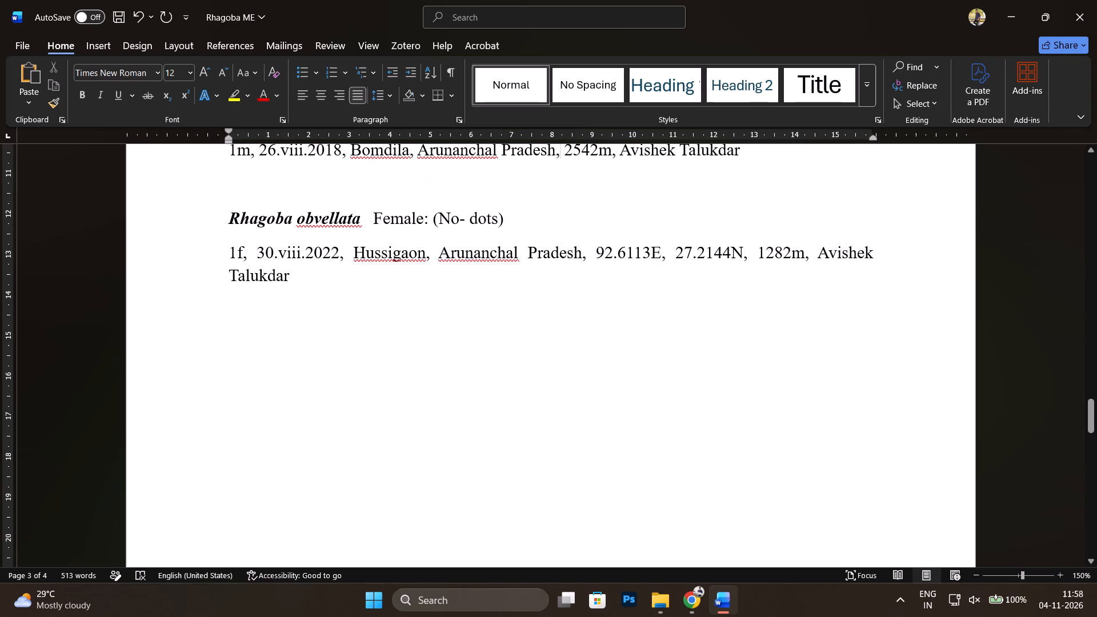
scroll(618, 388, up, 1)
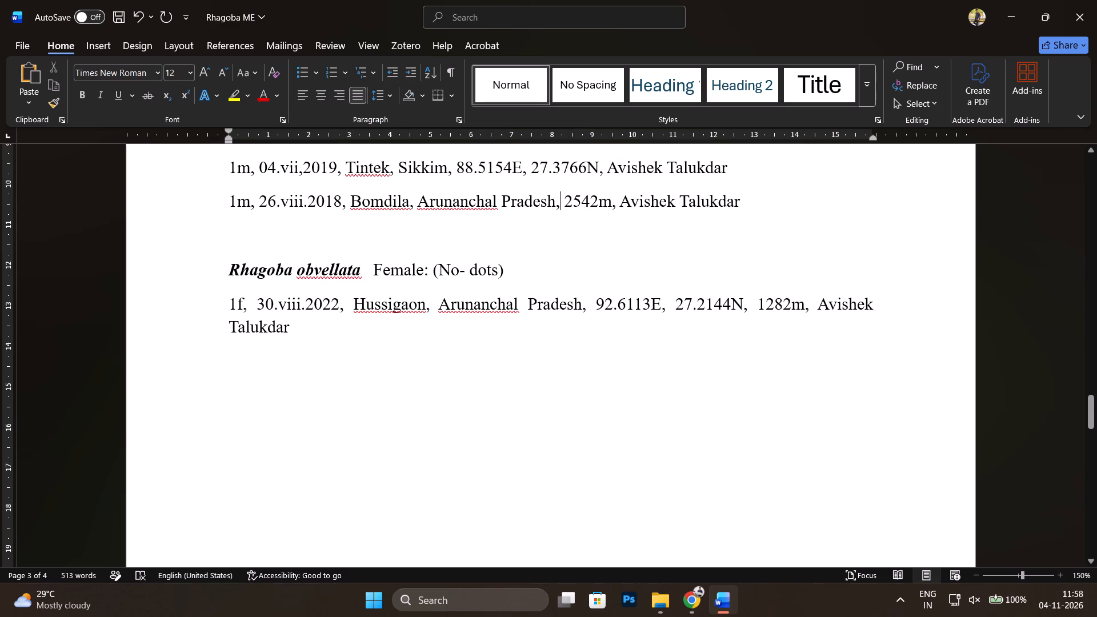
scroll(618, 388, up, 3)
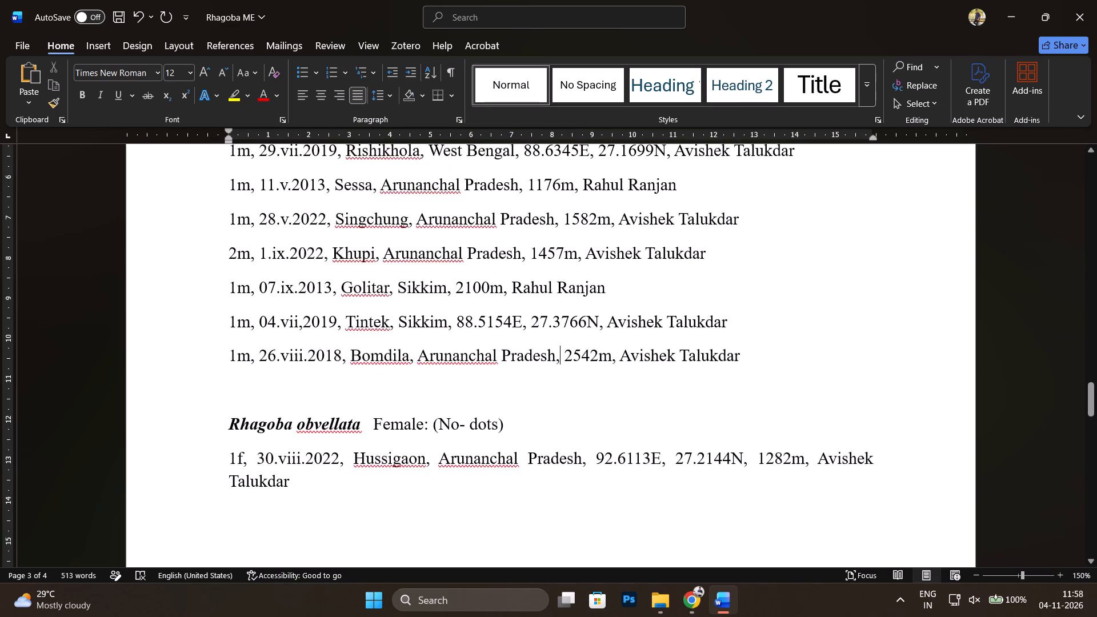
scroll(618, 388, up, 7)
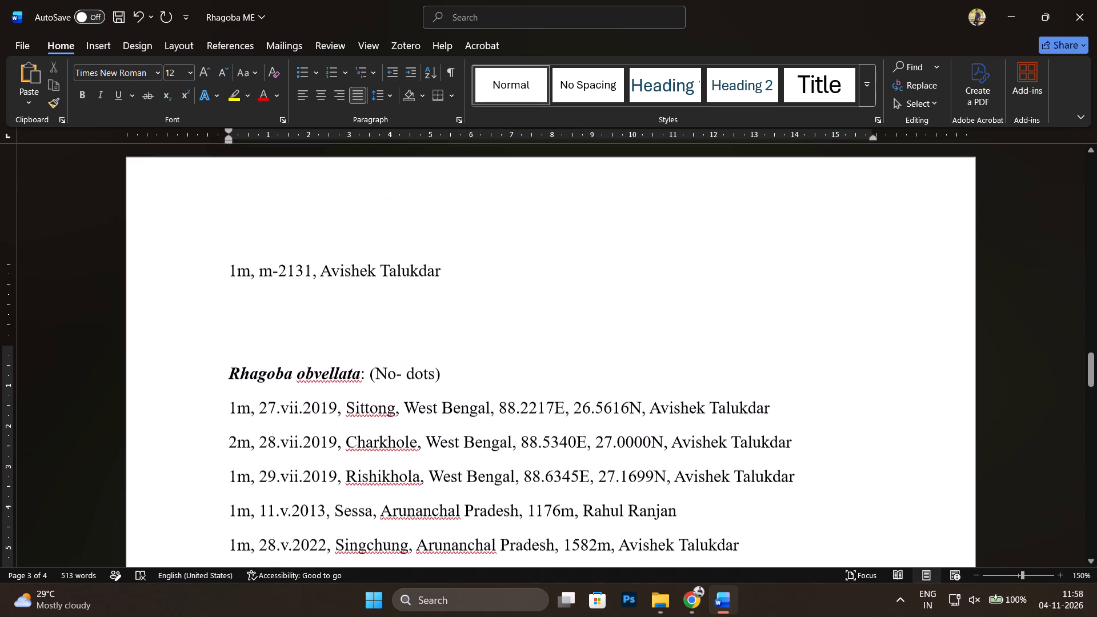
scroll(618, 388, up, 4)
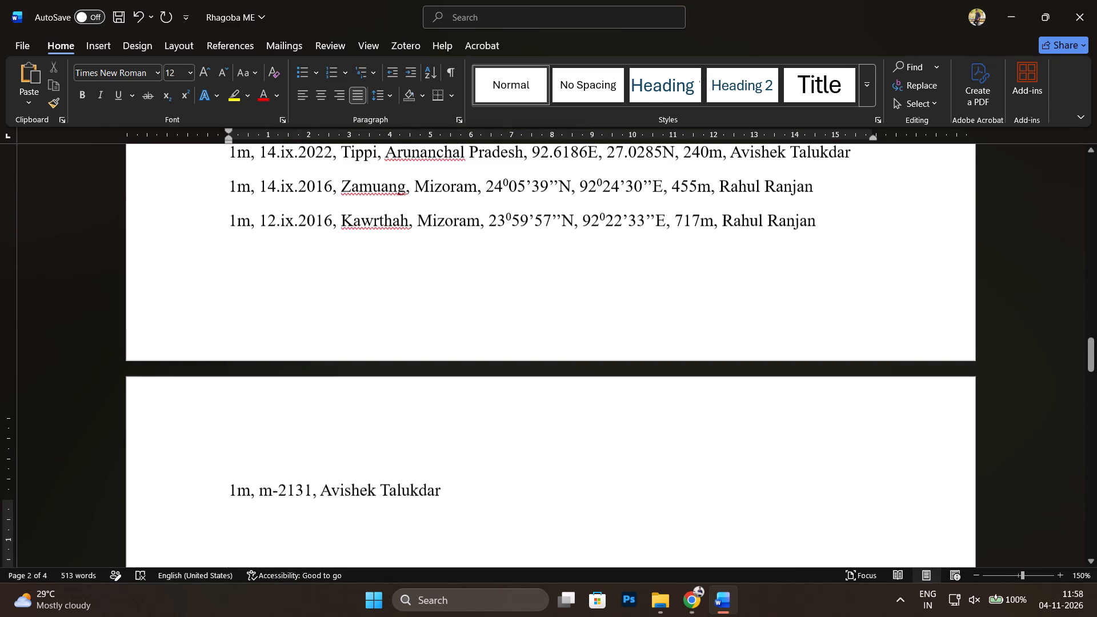
scroll(618, 388, up, 3)
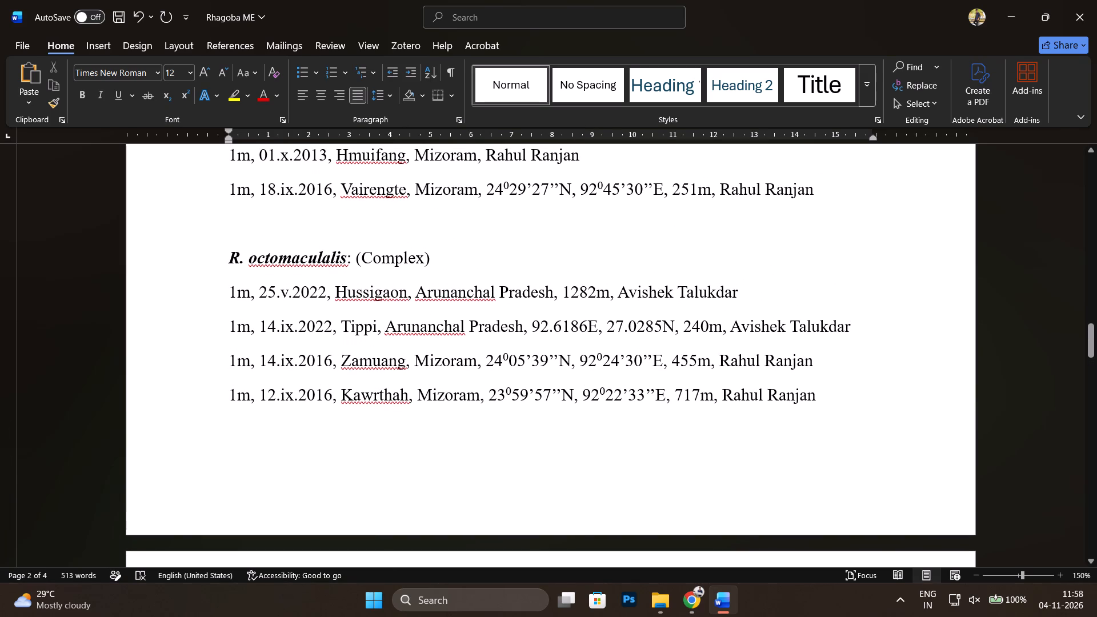
scroll(578, 415, down, 4)
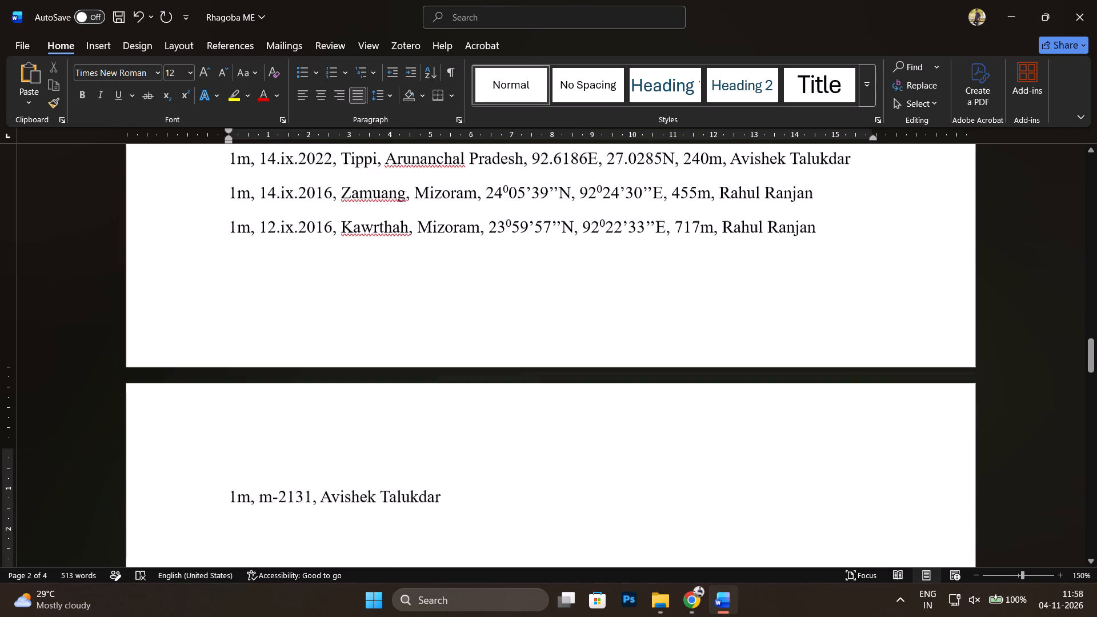
scroll(578, 415, down, 4)
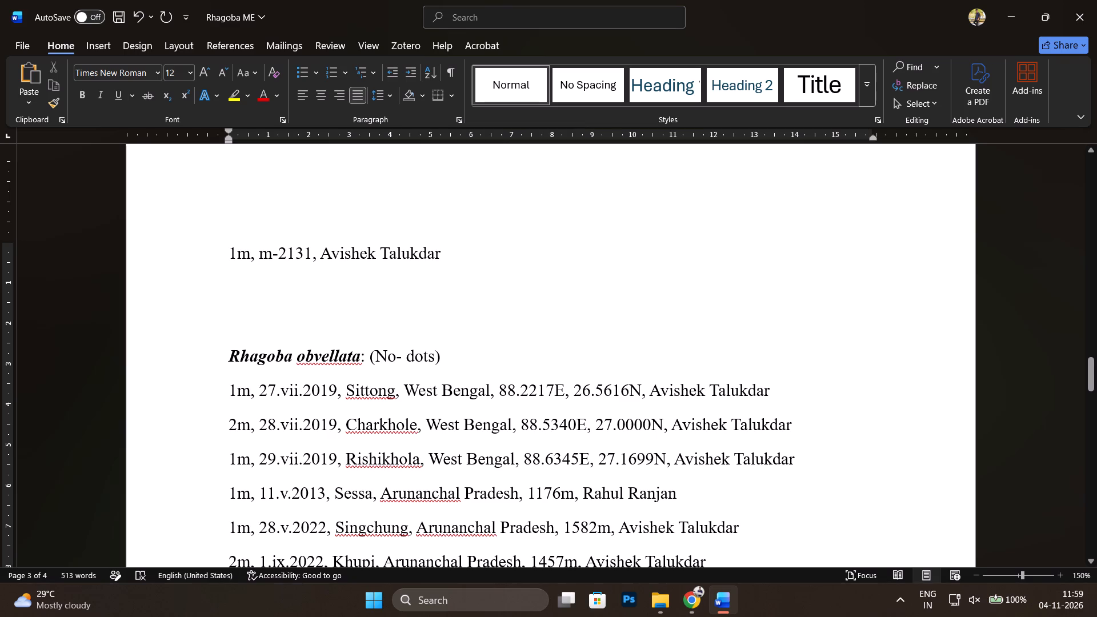
scroll(559, 399, down, 1)
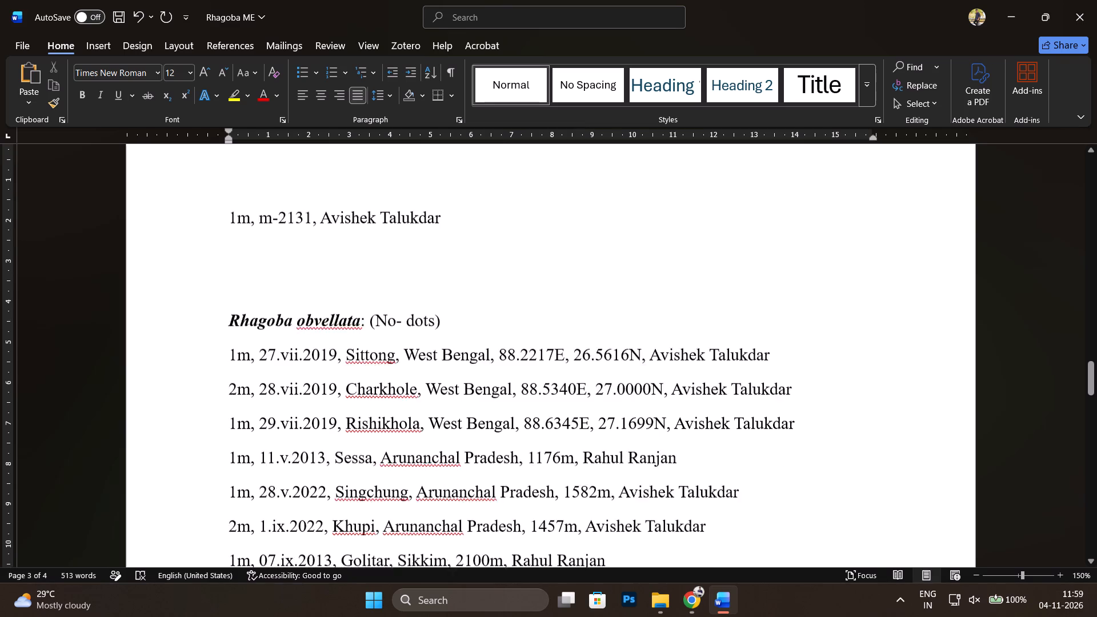
scroll(559, 399, down, 1)
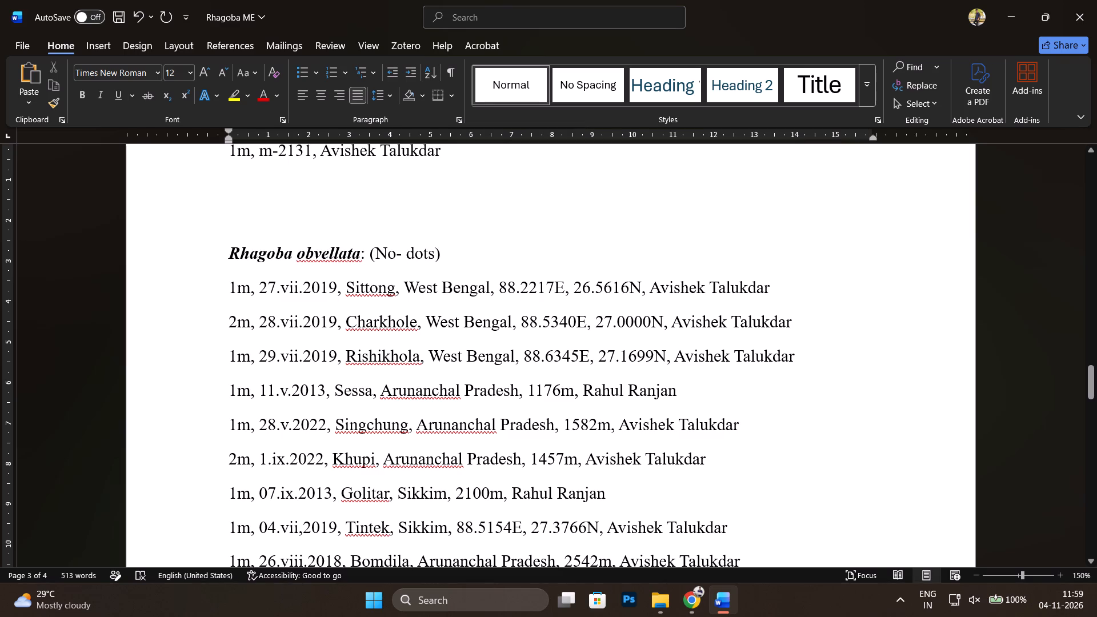
scroll(529, 462, down, 2)
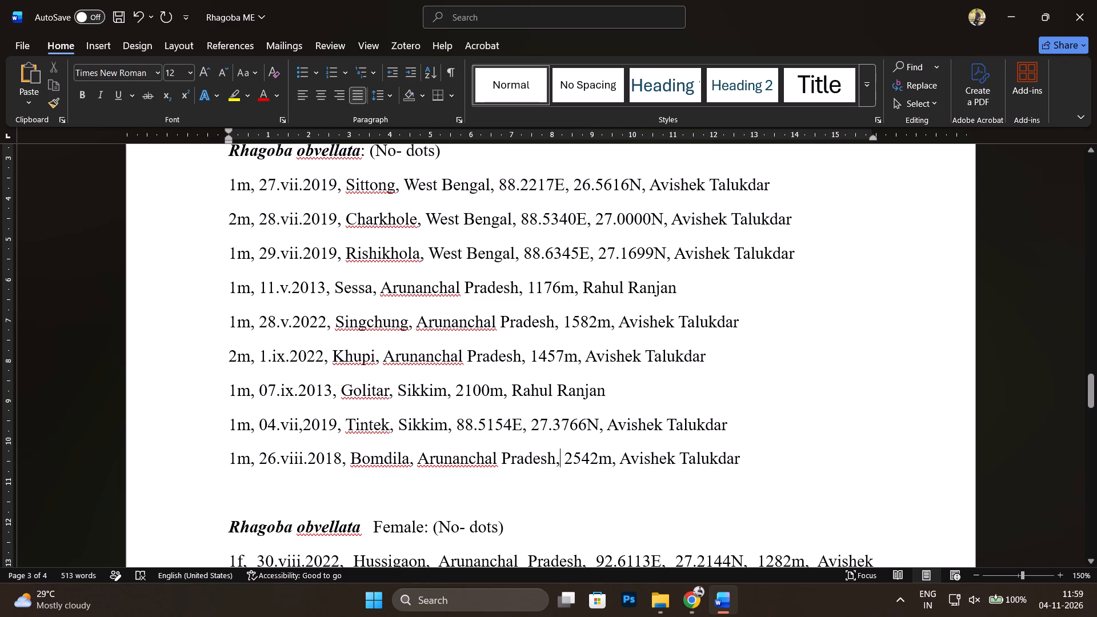
scroll(560, 382, down, 3)
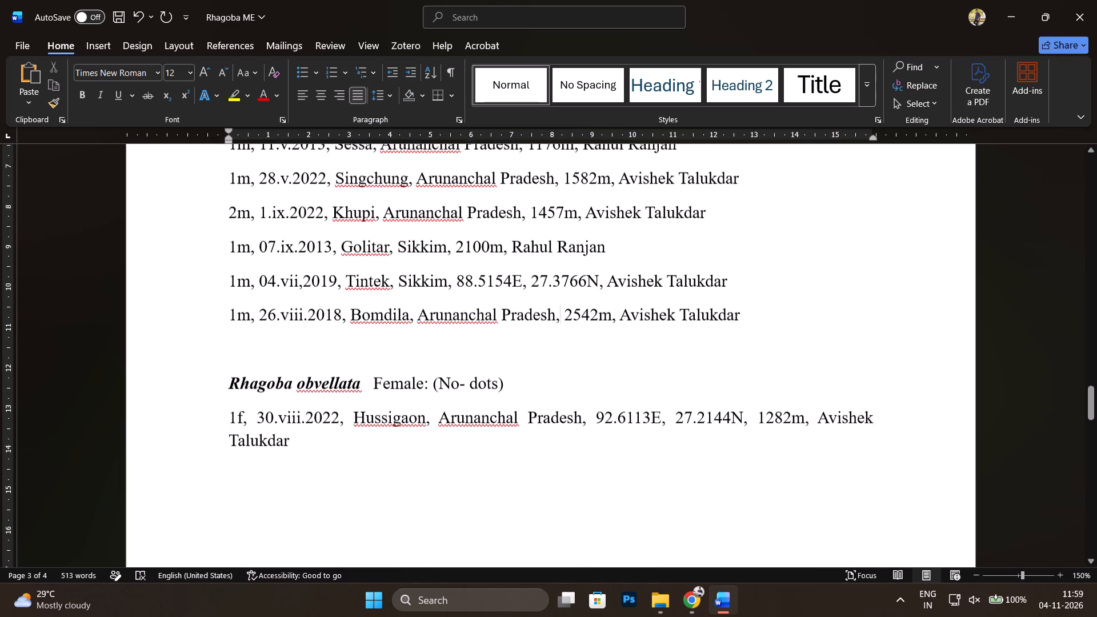
scroll(614, 360, up, 1)
scroll(614, 360, down, 1)
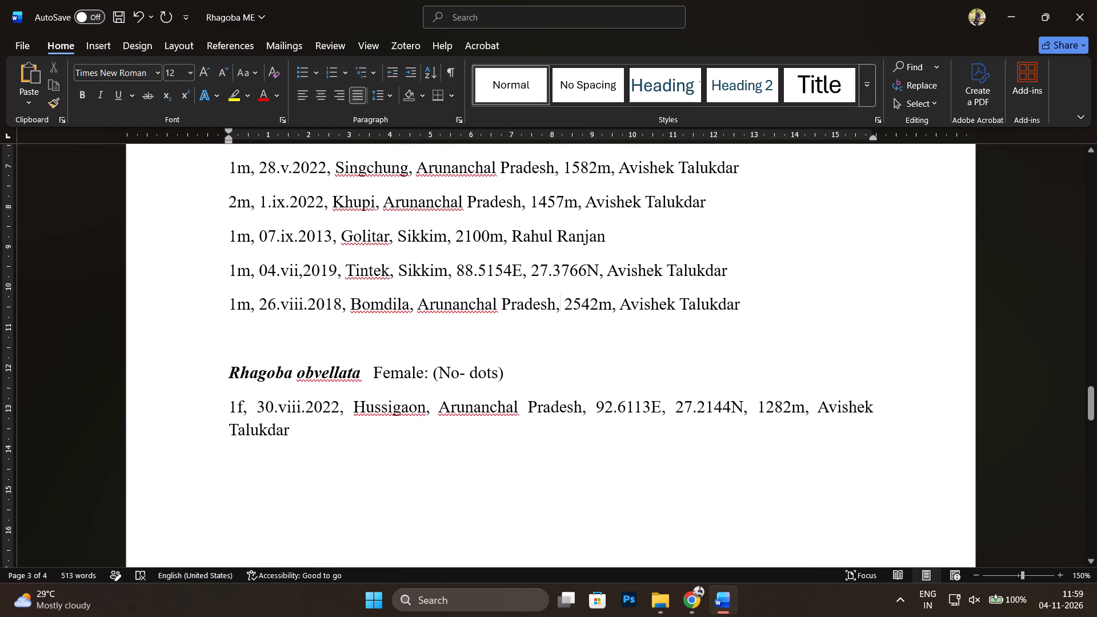
scroll(592, 476, down, 4)
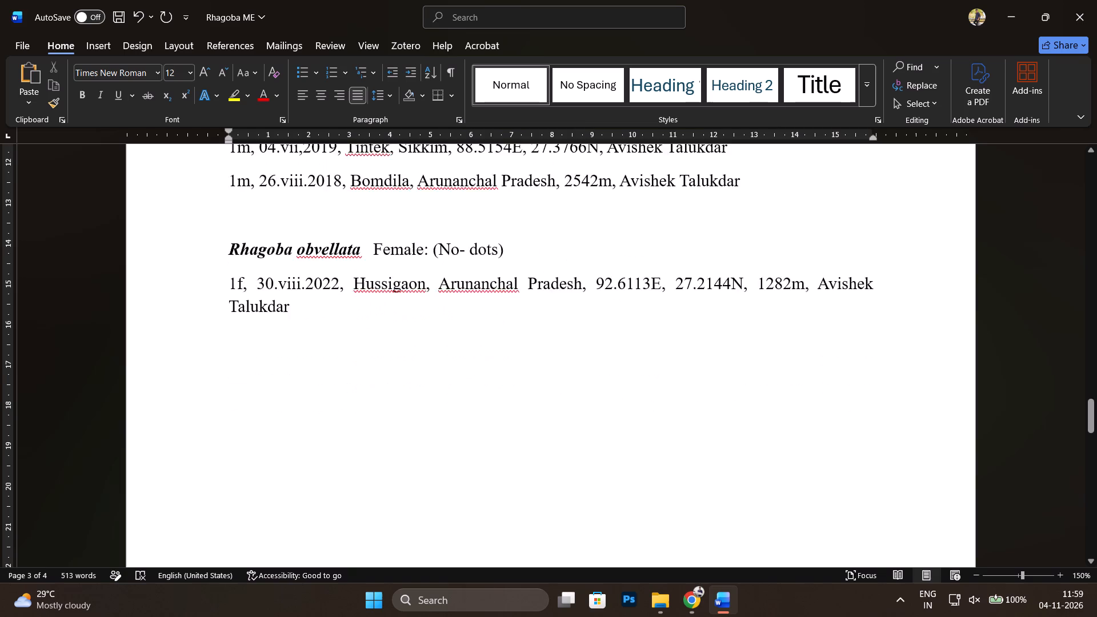
Correct the locality spelling to Hussiegaon in the 30.viii.2022 and 25.v.2022 records under R. octomaculalis (1-dot on FW).
scroll(589, 478, up, 13)
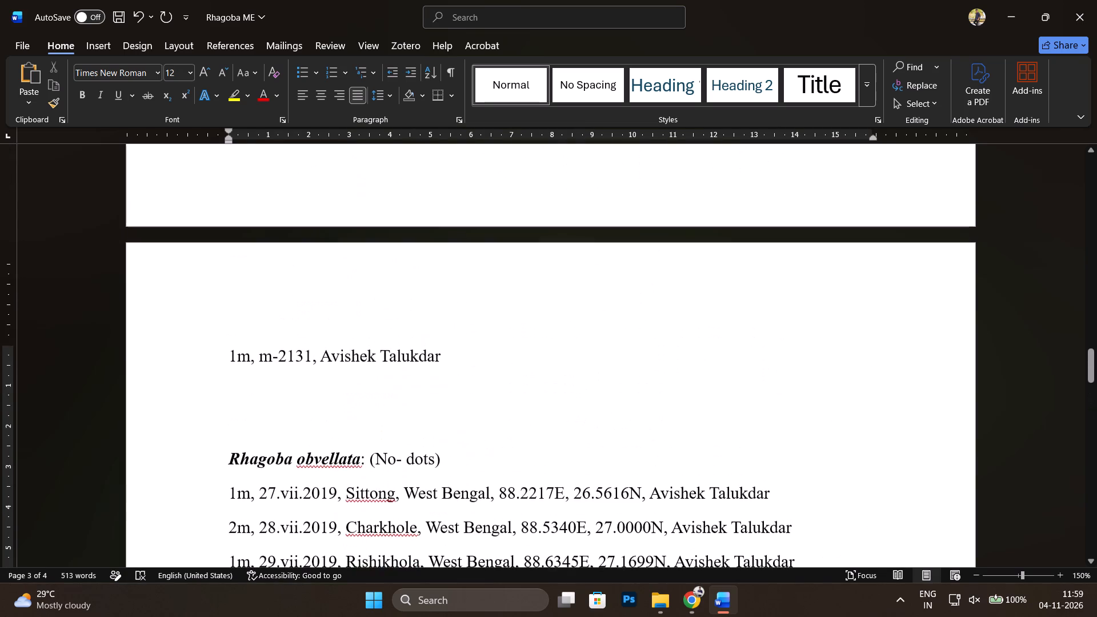
scroll(589, 478, up, 10)
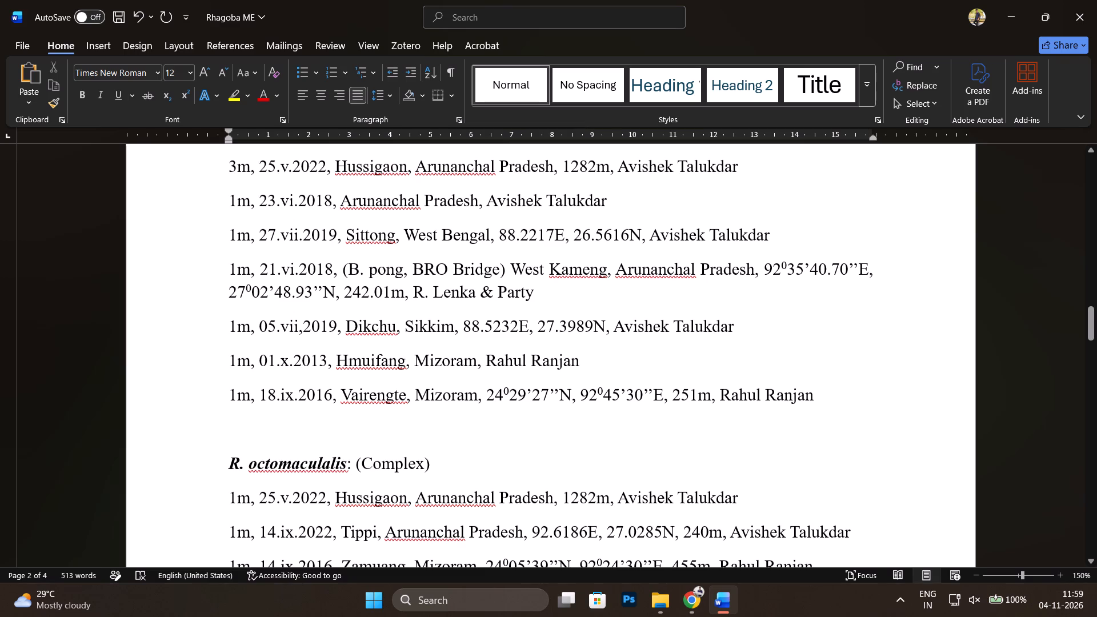
scroll(590, 453, up, 1)
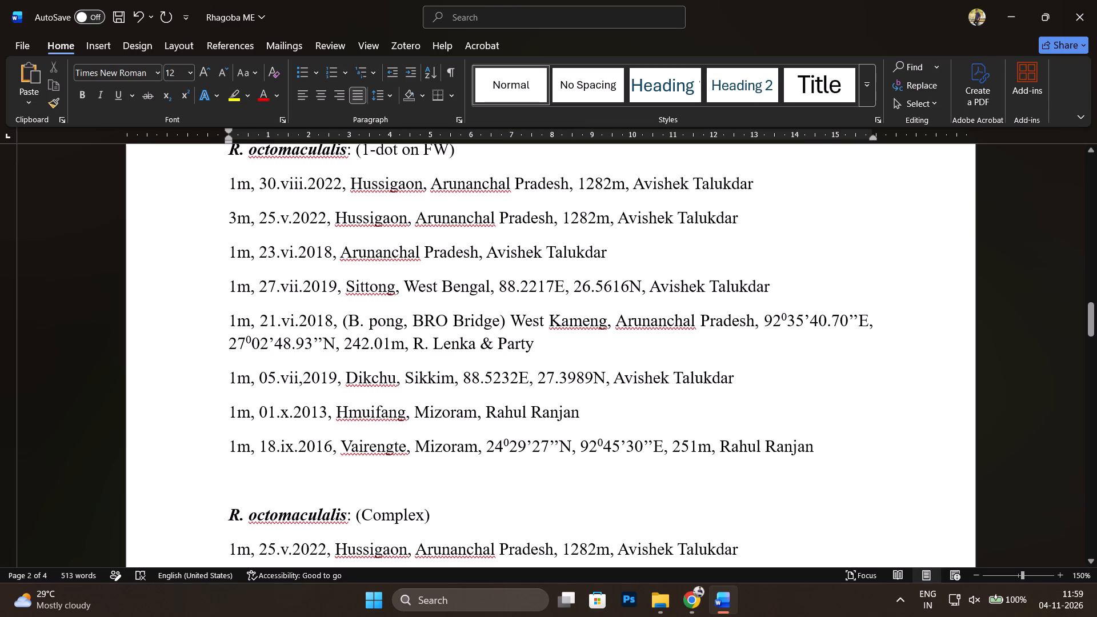
scroll(311, 279, up, 1)
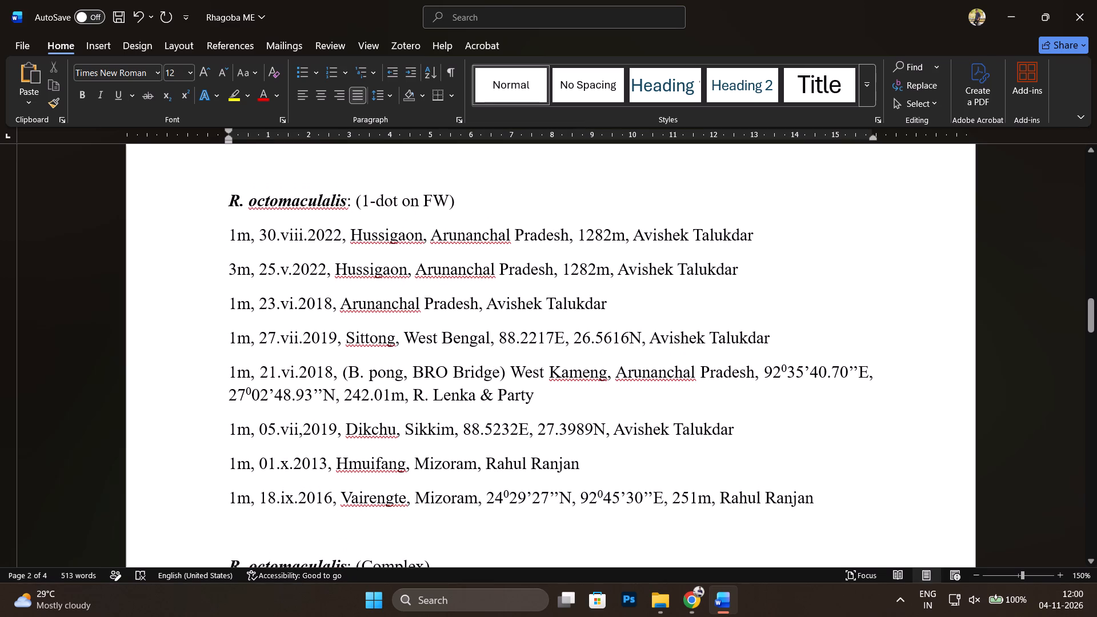
click(576, 239)
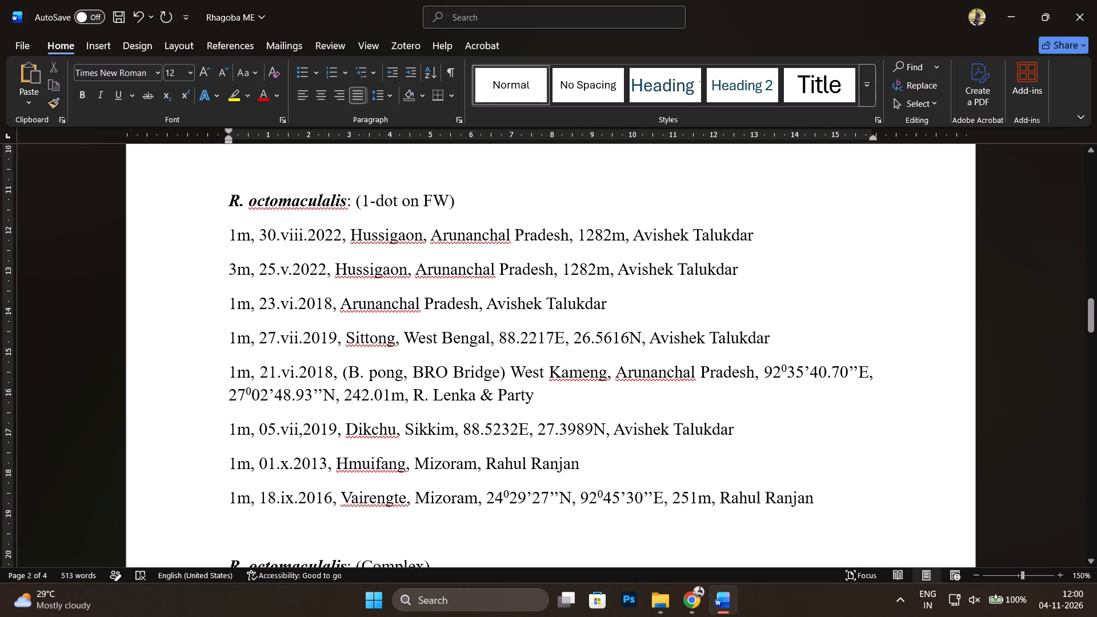
click(394, 238)
key(e)
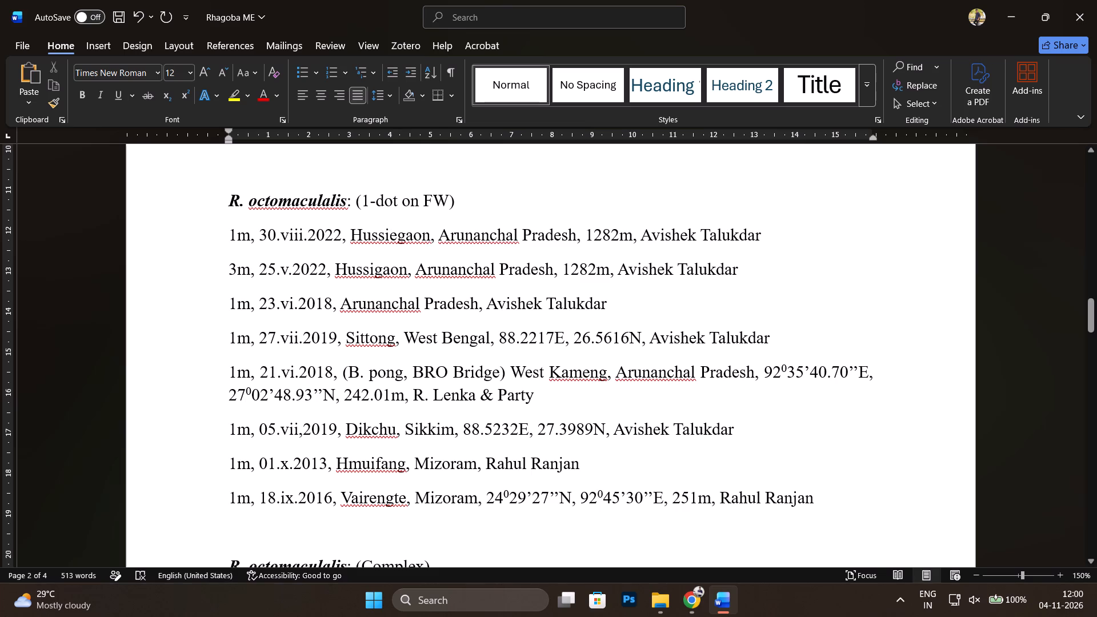
click(375, 274)
key(e)
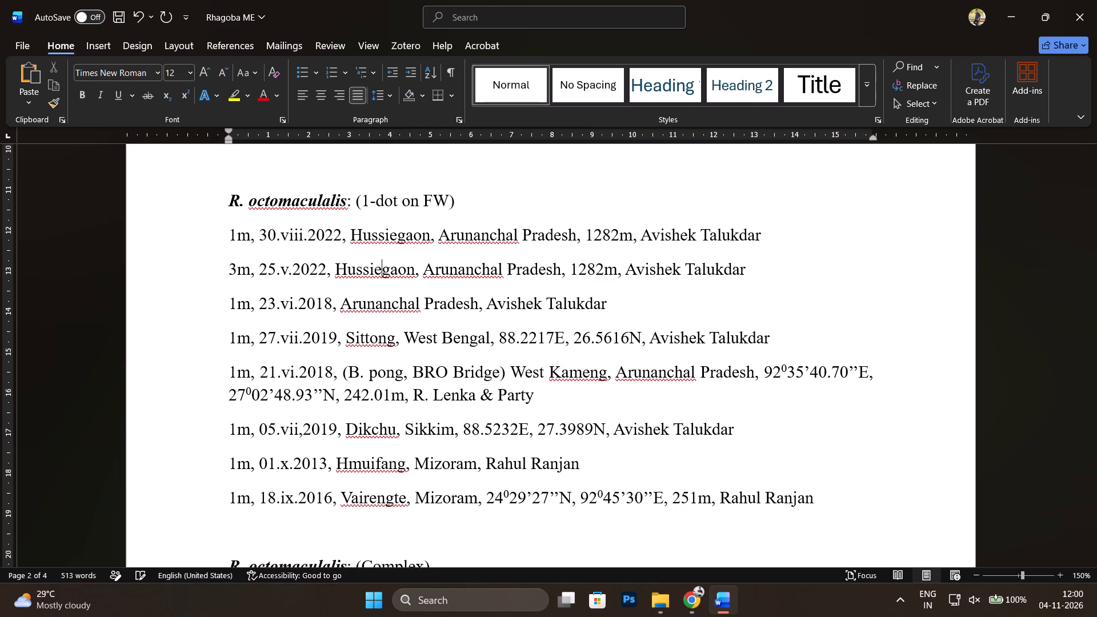
Insert the coordinates 92.6113E, 27.2144N, before the elevation in the 30.viii.2022 Hussiegaon record under R. octomaculalis (1-dot on FW).
click(585, 235)
text(92.)
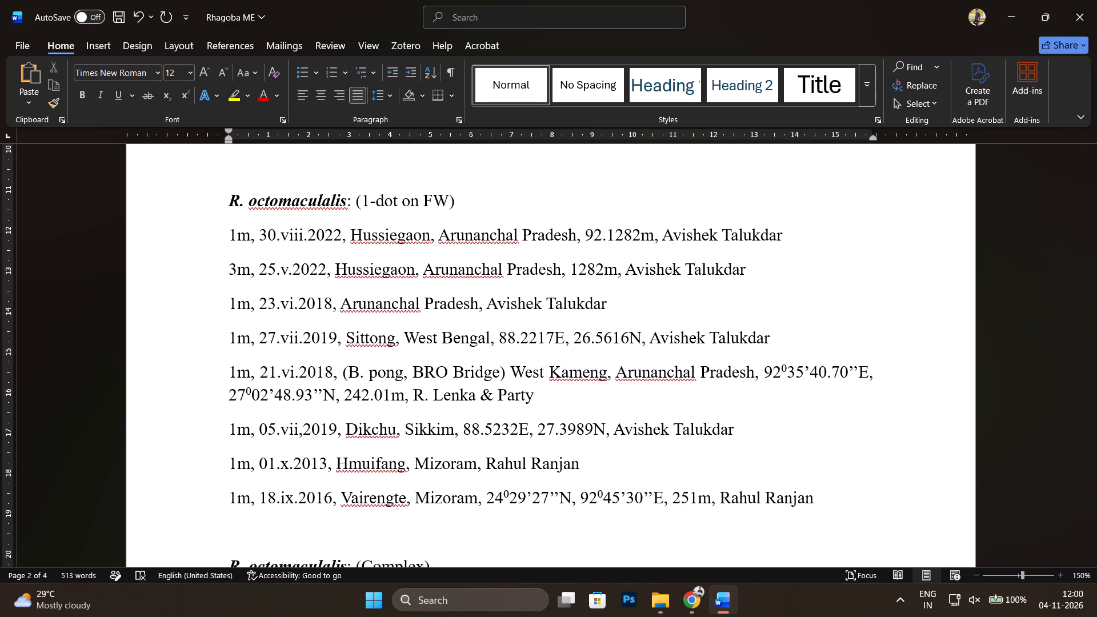
key(6)
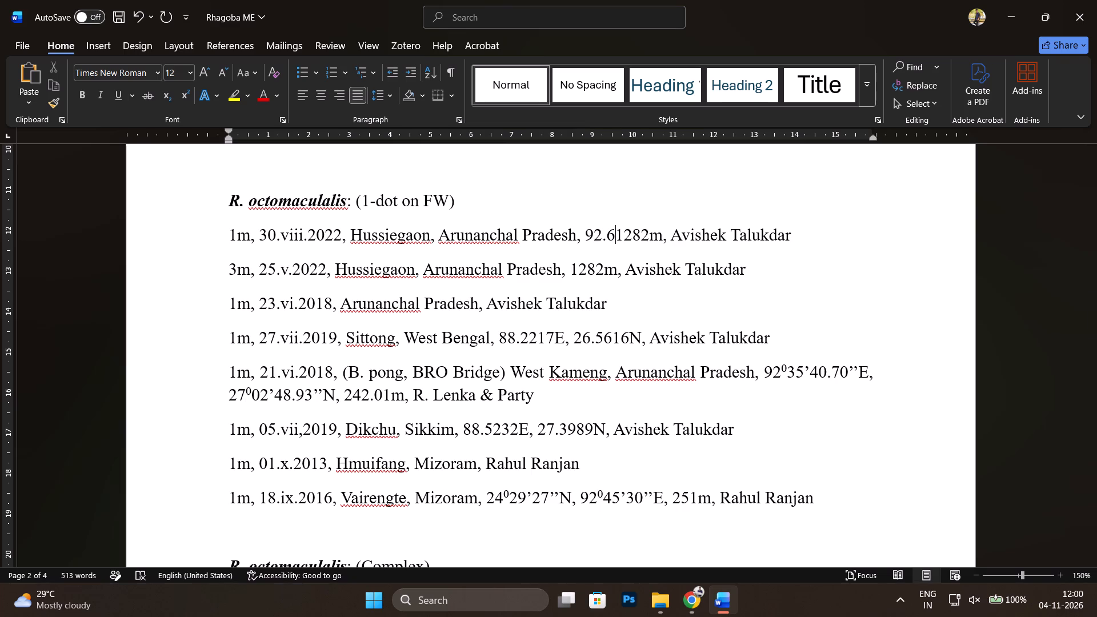
text(11)
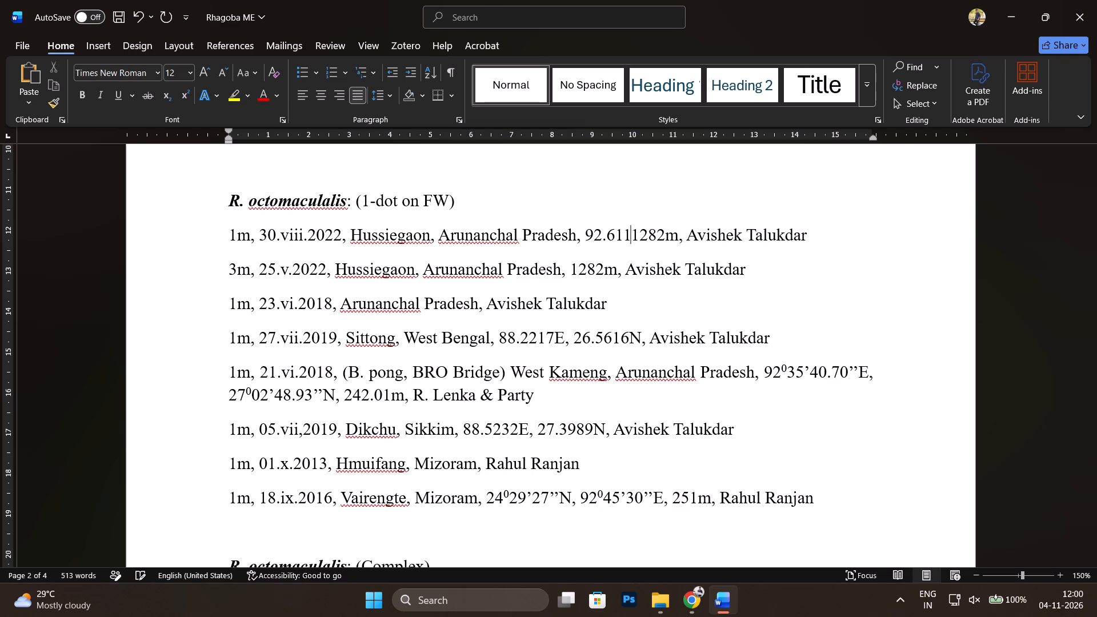
key(3)
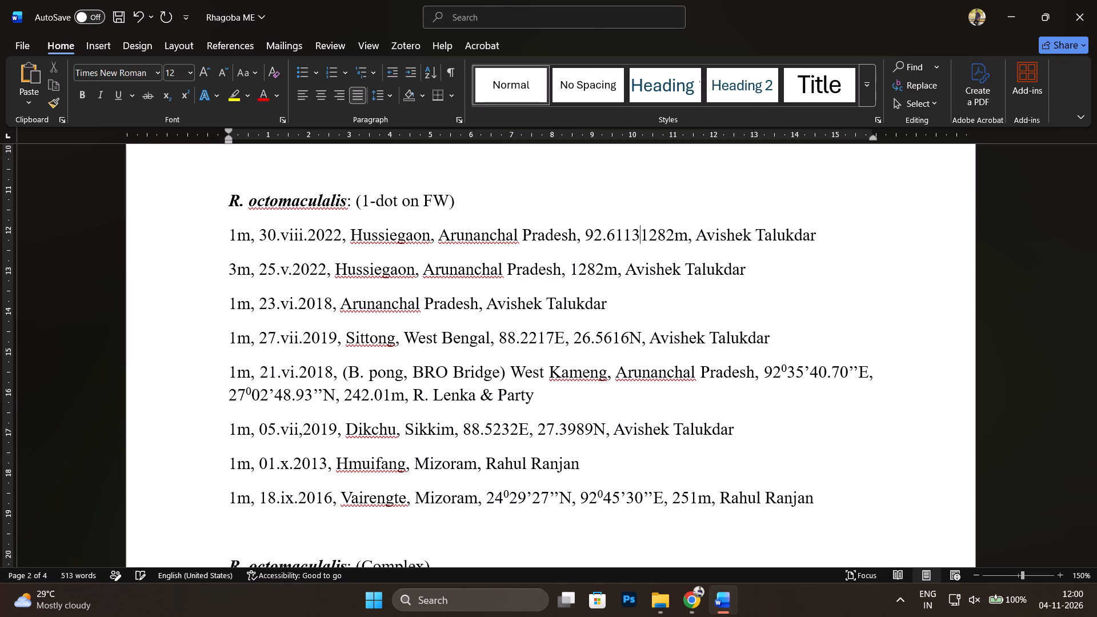
key(e)
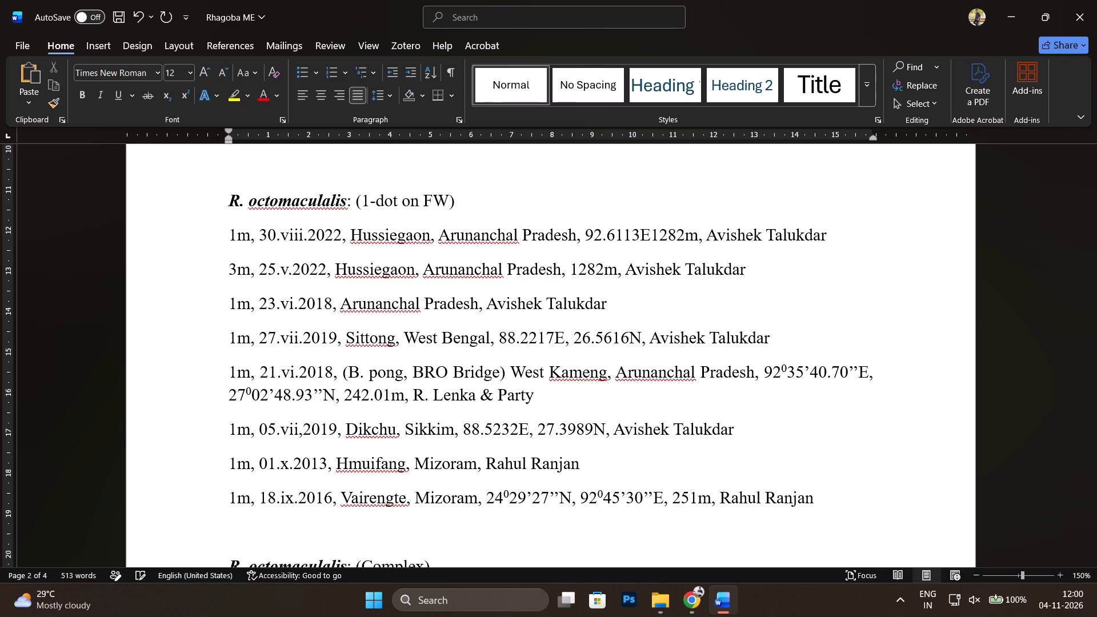
text(,)
key(space)
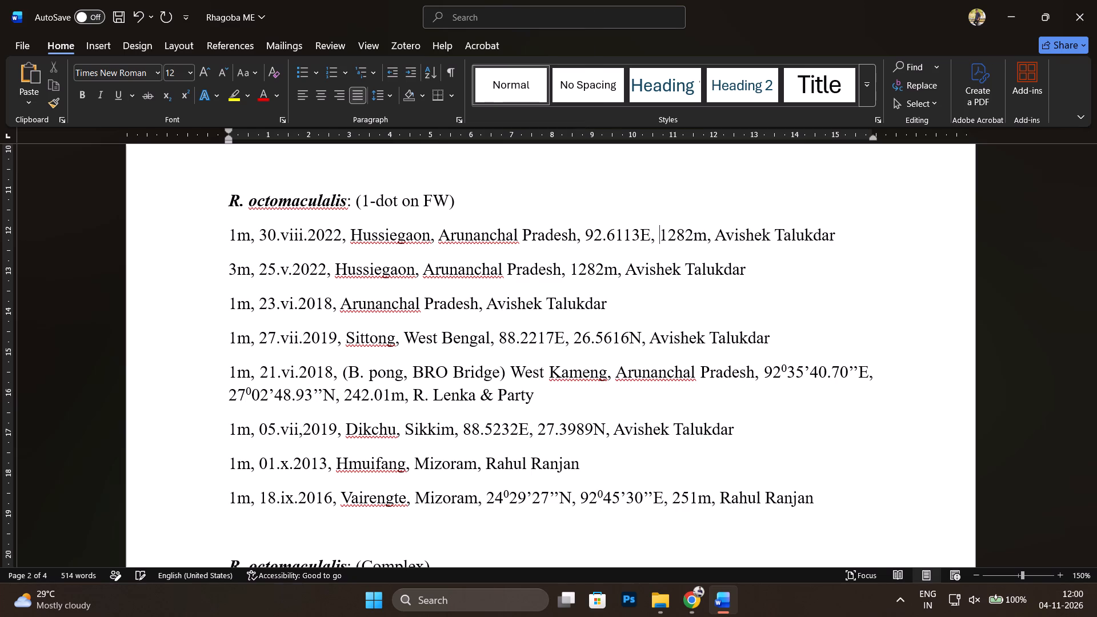
text(27.)
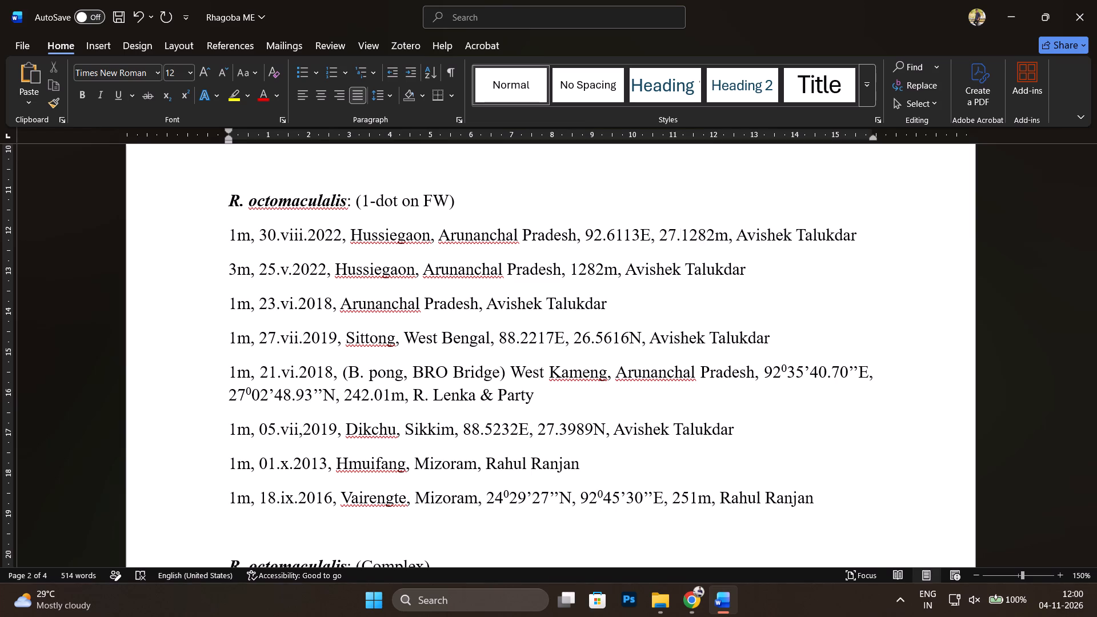
text(2144)
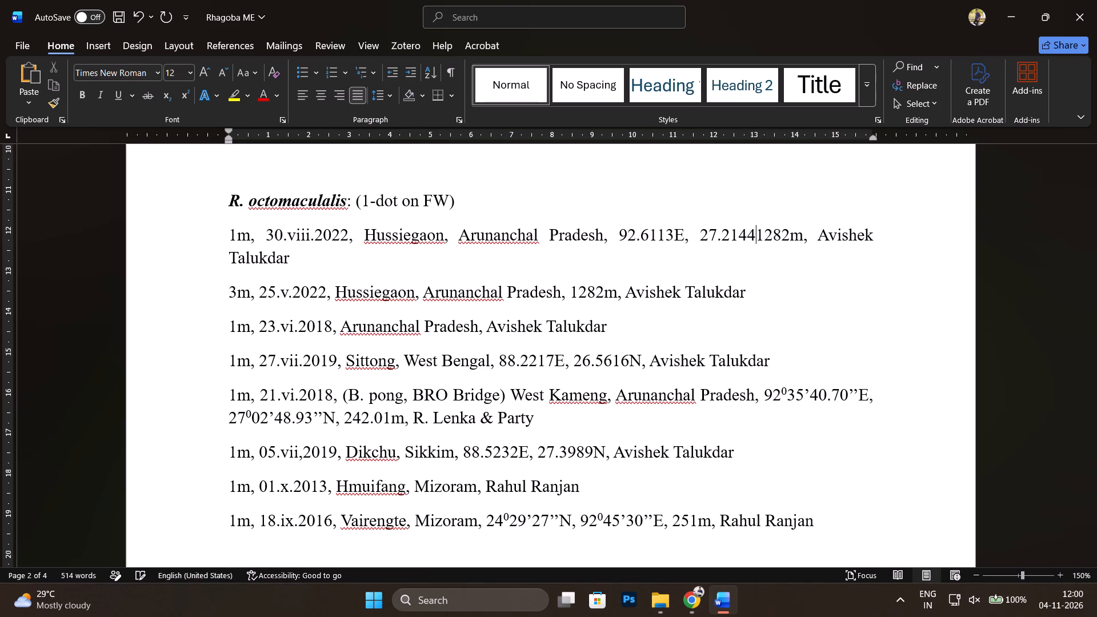
key(n)
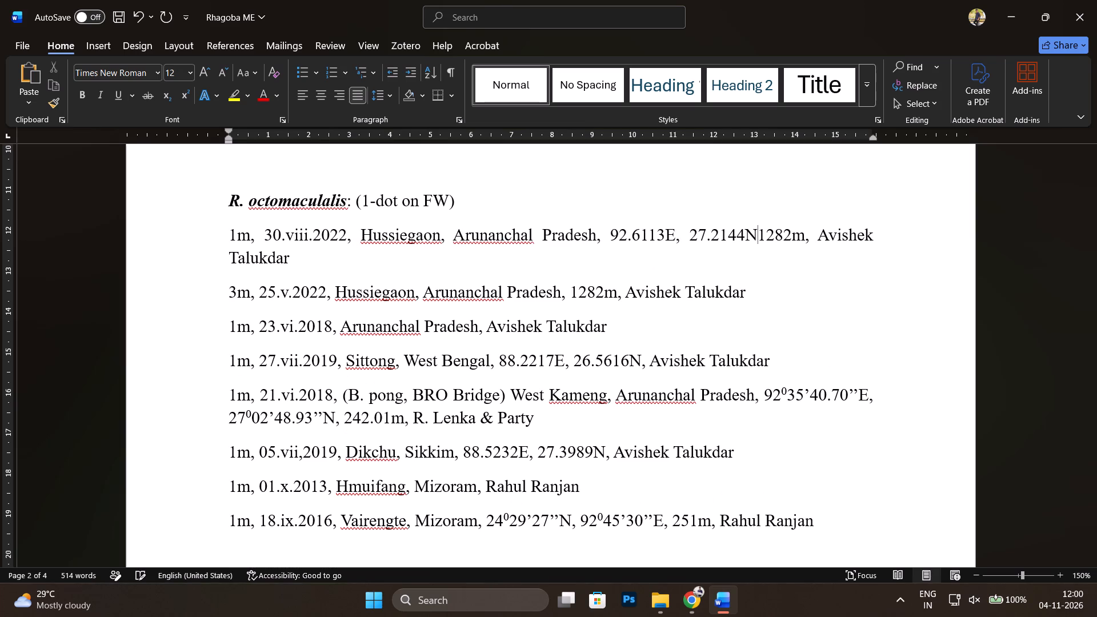
key(comma)
key(space)
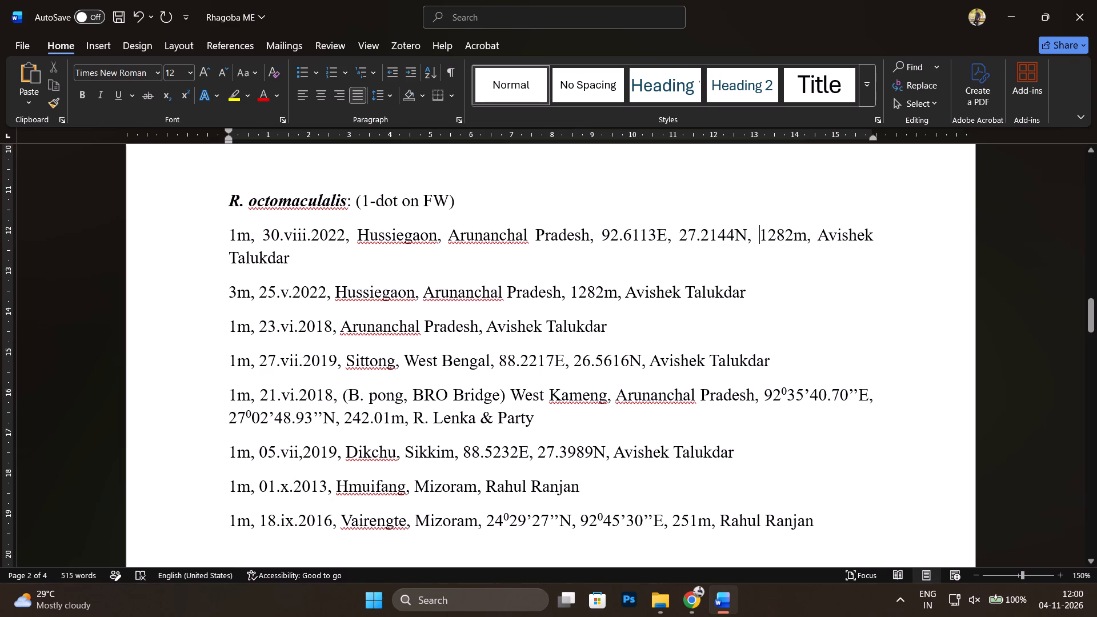
Copy the coordinates 92.6113E, 27.2144N into the 25.v.2022 Hussiegaon record under R. octomaculalis (1-dot on FW), before its elevation, separated by a comma.
drag(604, 234, 721, 235)
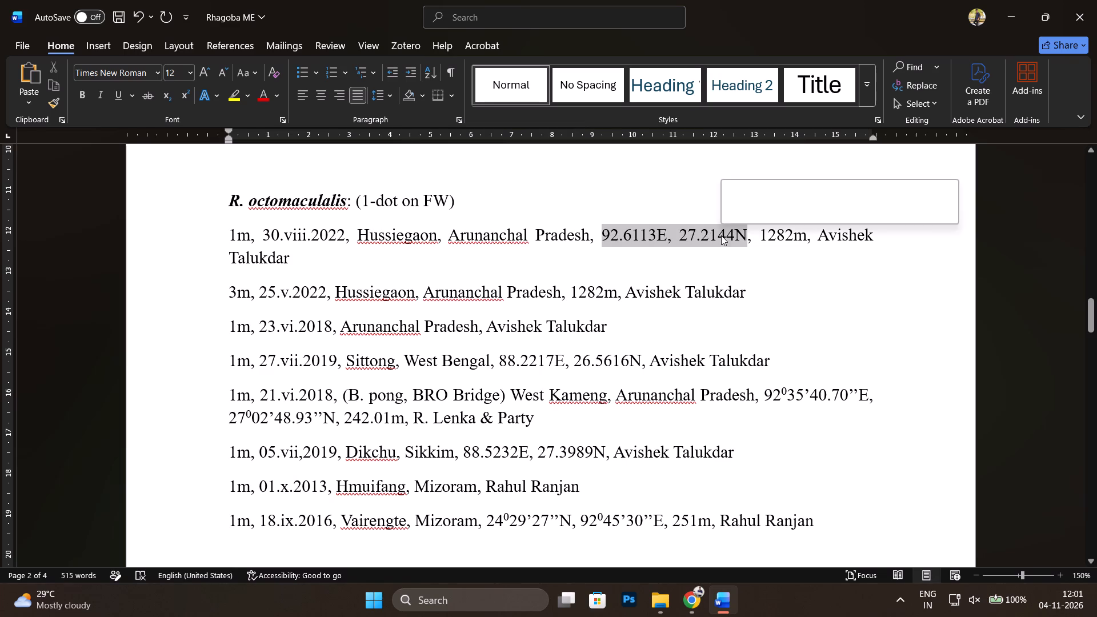
key(ctrl+c)
click(570, 297)
key(ctrl+v)
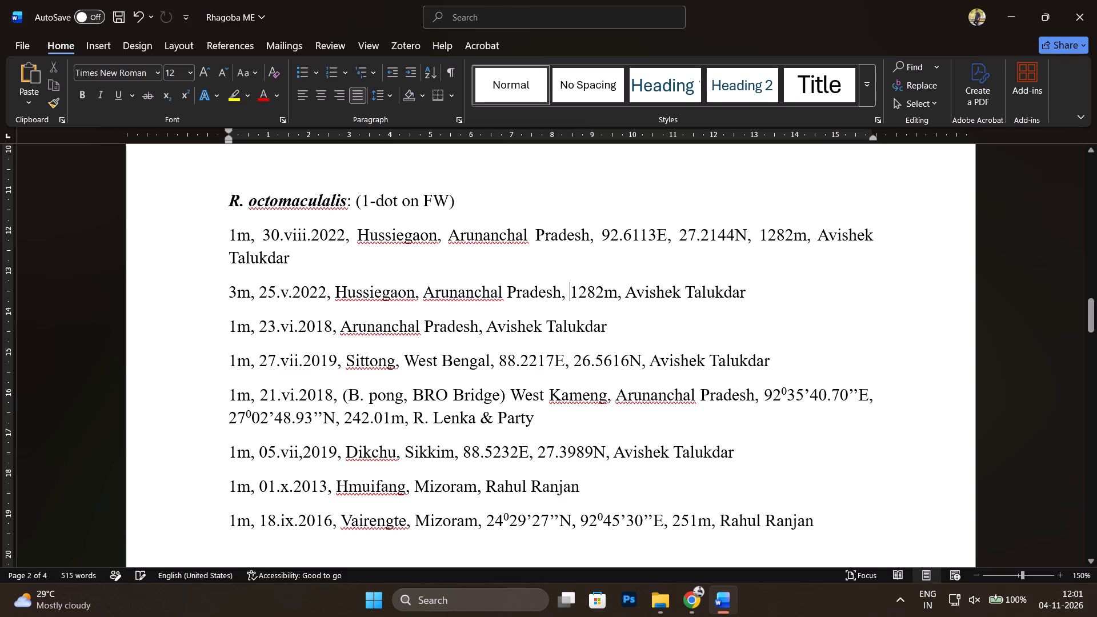
key(BackSpace)
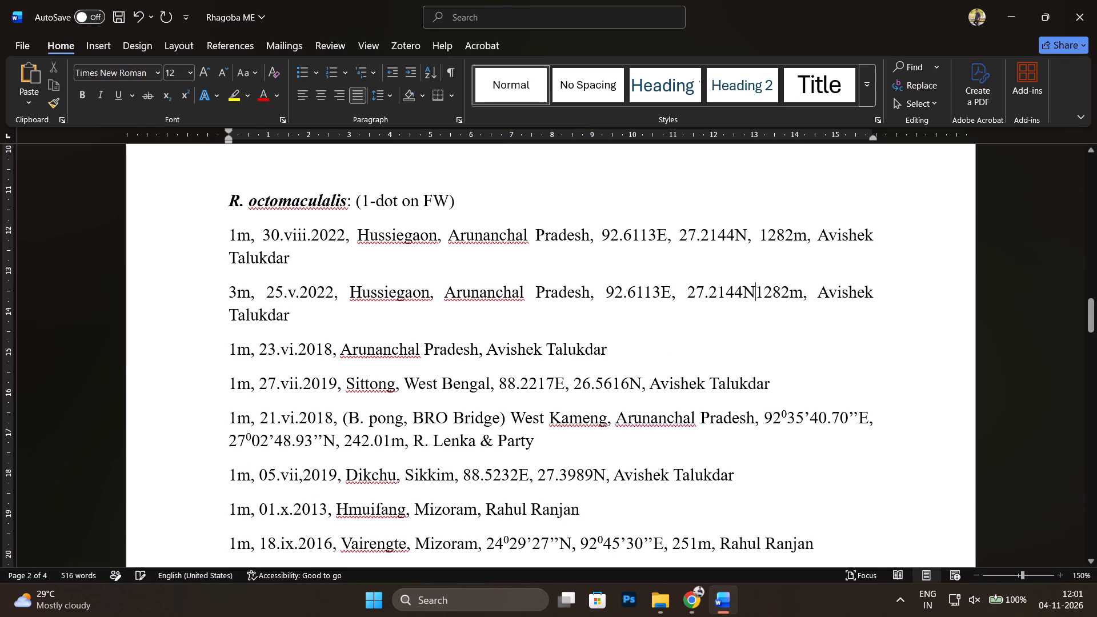
text(,)
key(space)
click(631, 323)
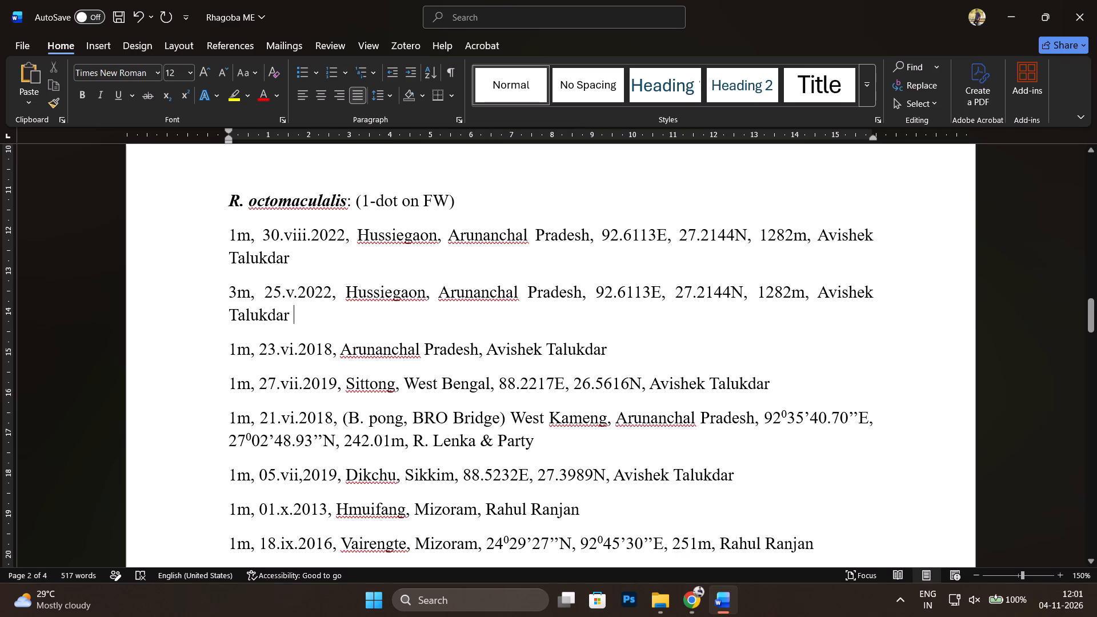
Review the records from R. octomaculalis back to the first Rhagoba Obvellata (8-Dots) entries, checking coordinate formats and missing elevations.
scroll(546, 401, down, 1)
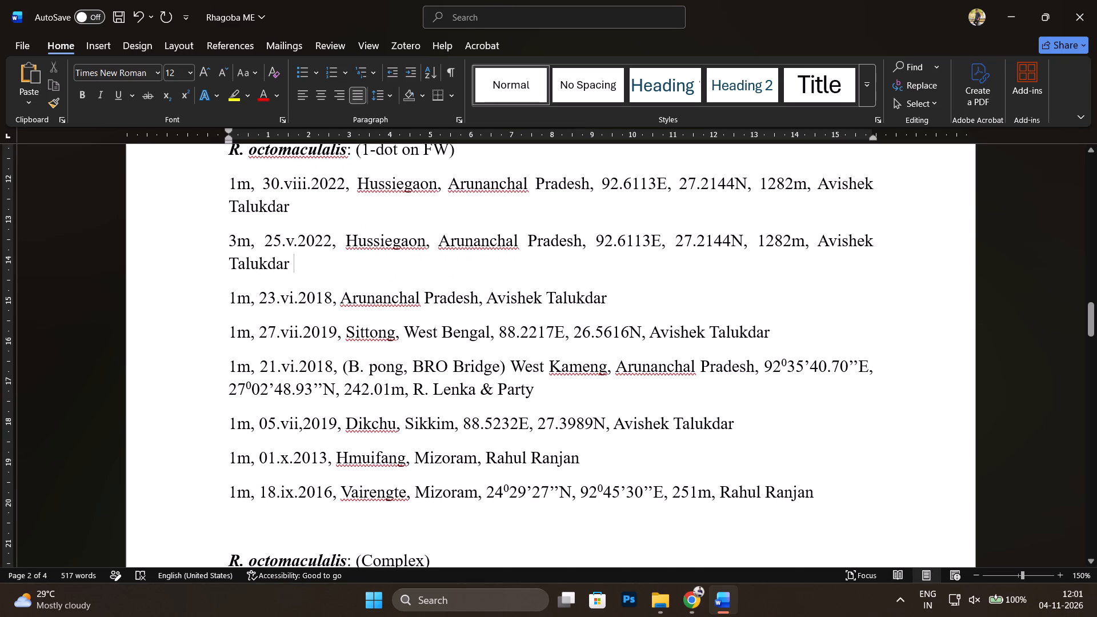
scroll(671, 413, down, 2)
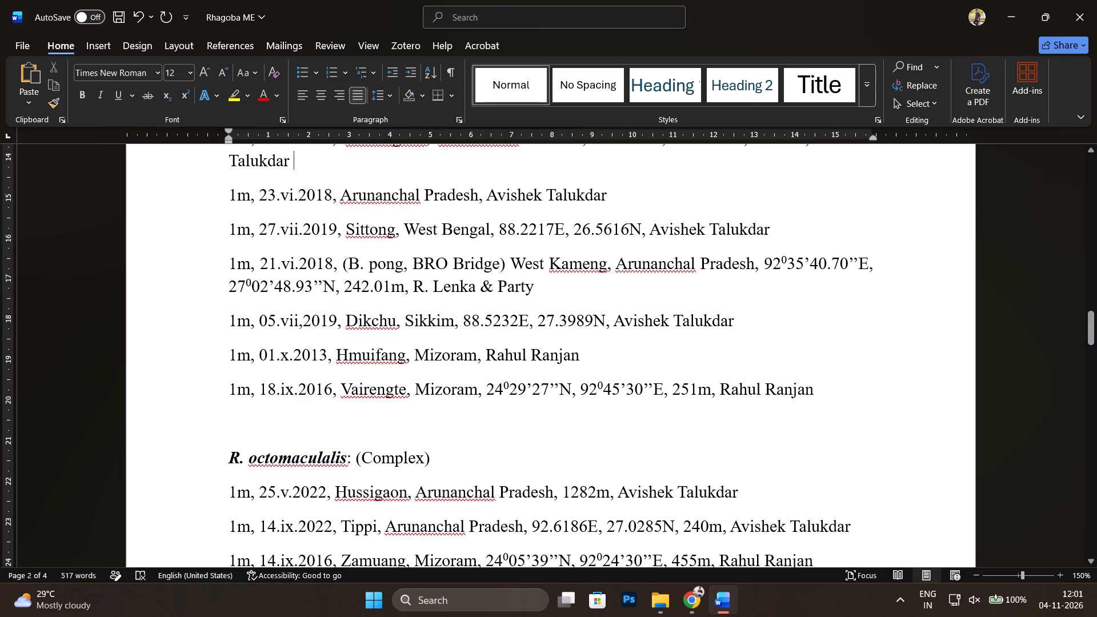
drag(487, 391, 543, 396)
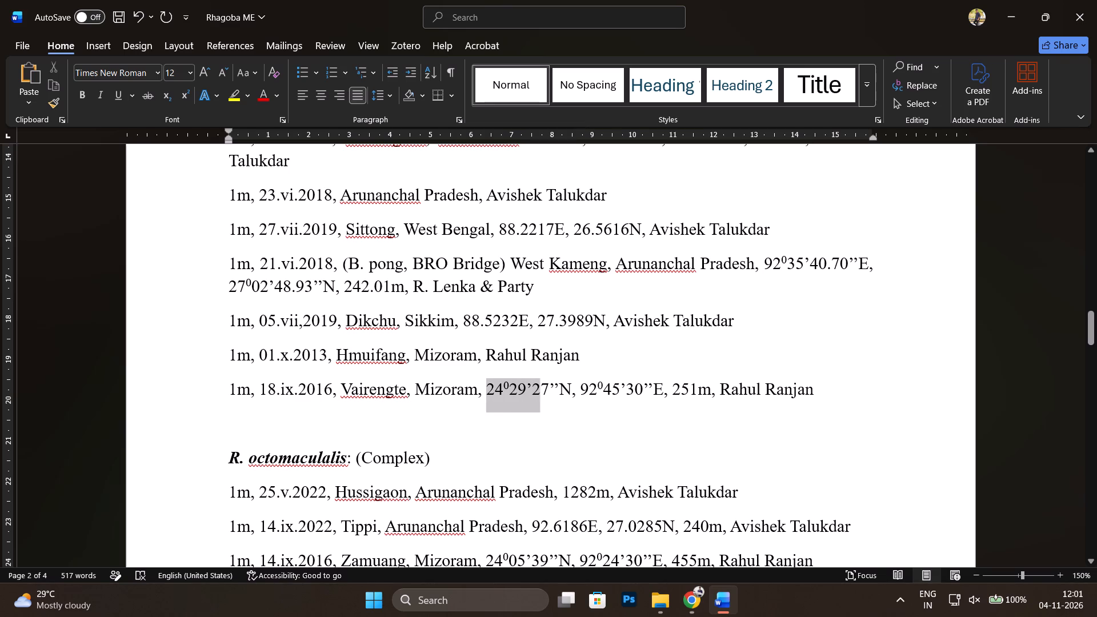
drag(543, 396, 552, 399)
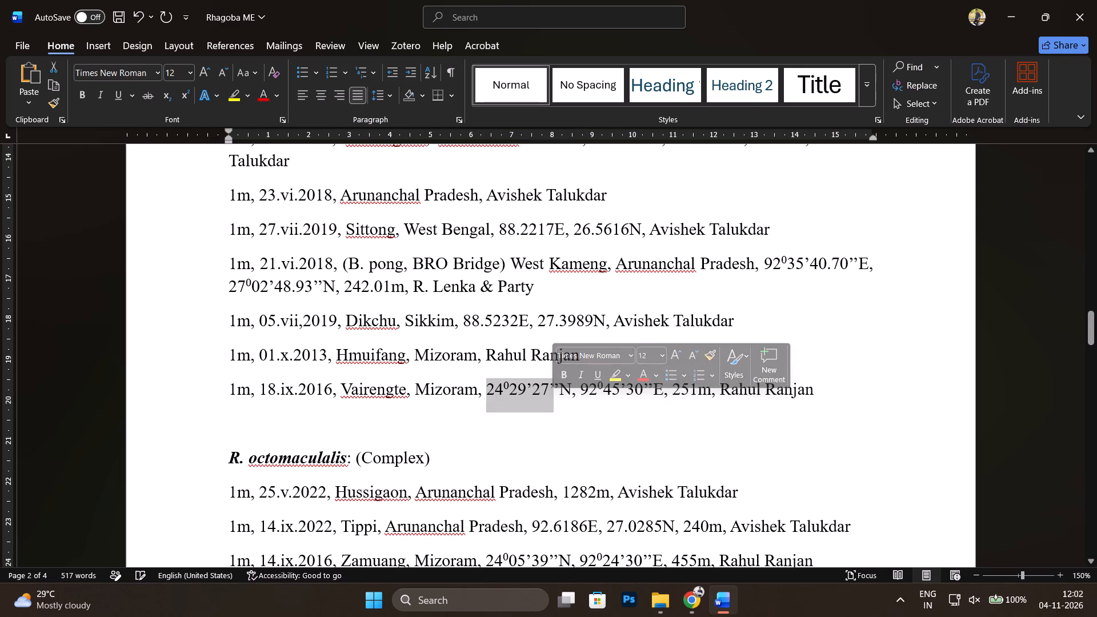
click(551, 422)
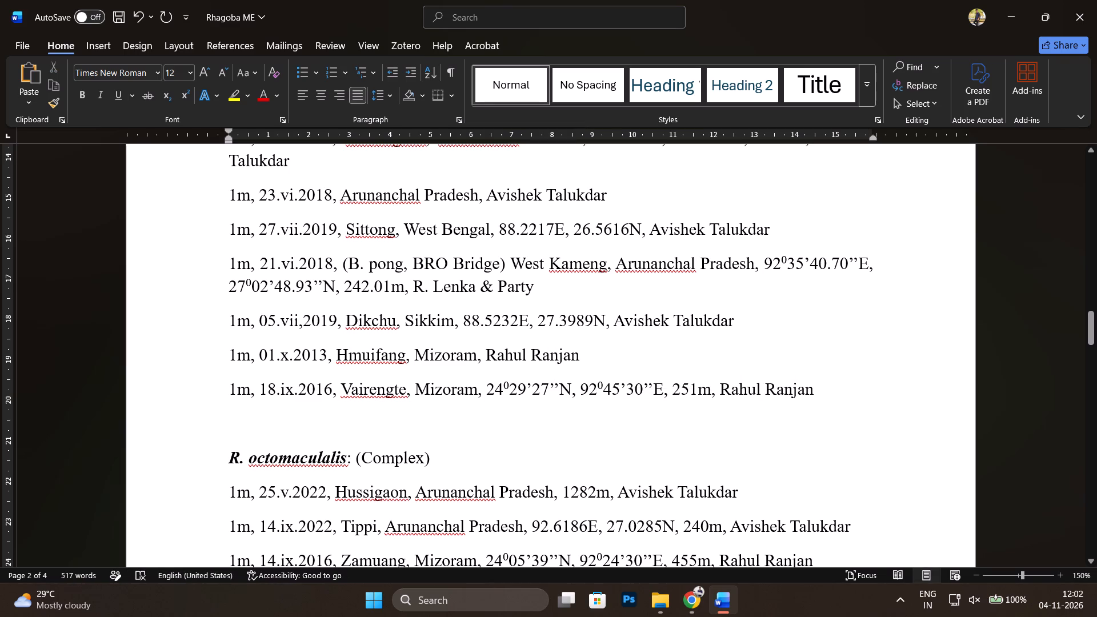
scroll(516, 388, up, 12)
scroll(610, 398, down, 1)
scroll(610, 398, up, 2)
scroll(641, 404, down, 1)
scroll(641, 404, up, 3)
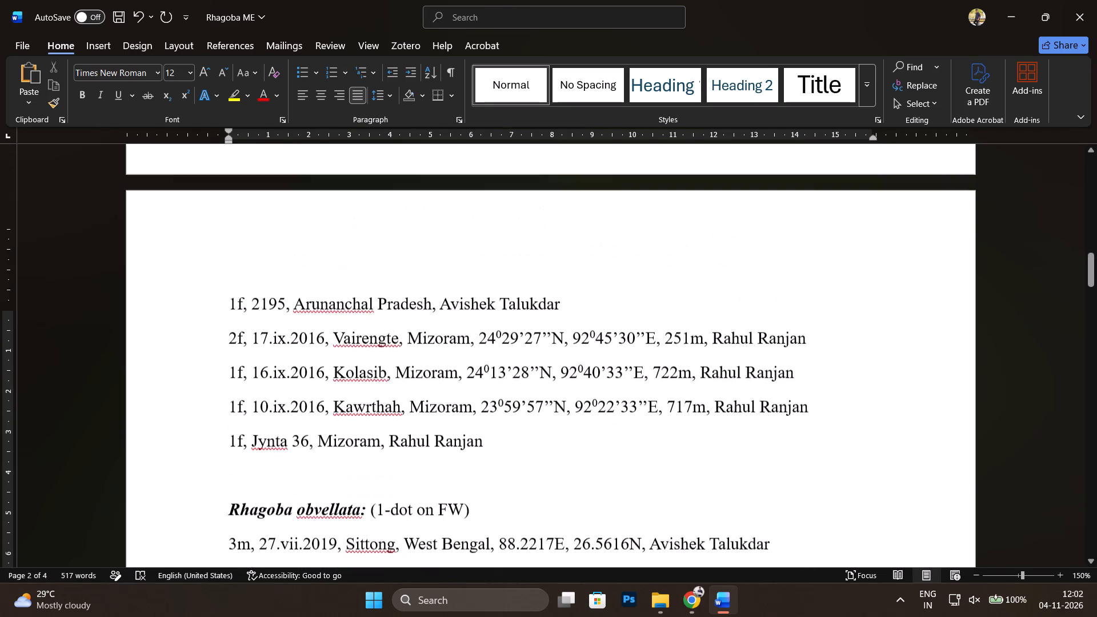
scroll(643, 404, up, 7)
scroll(704, 407, up, 10)
scroll(707, 407, down, 1)
scroll(707, 407, up, 2)
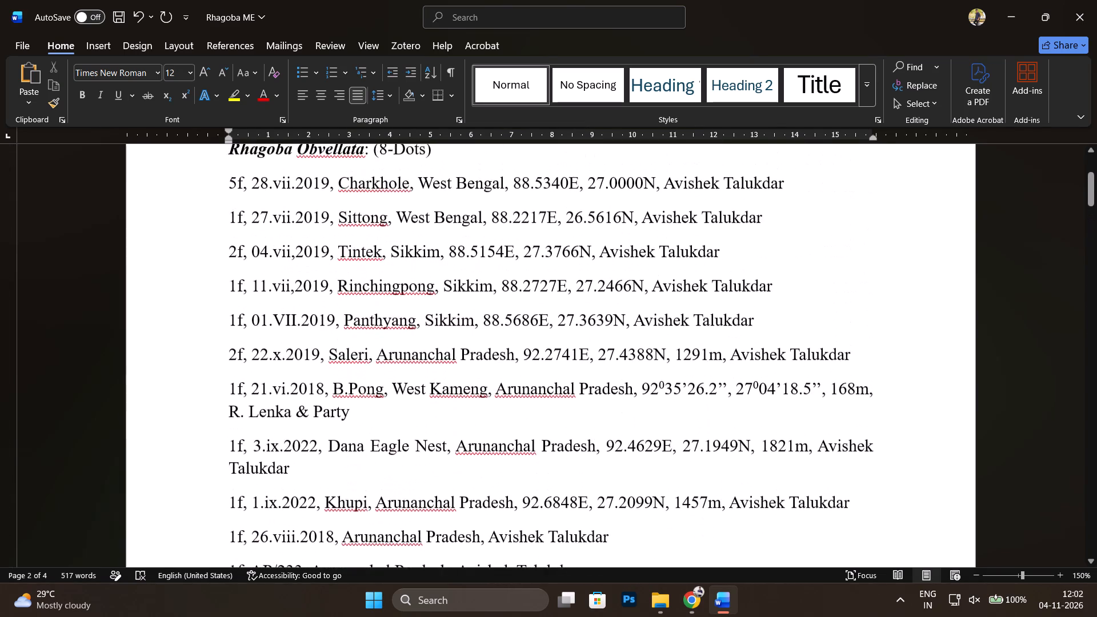
scroll(707, 407, up, 7)
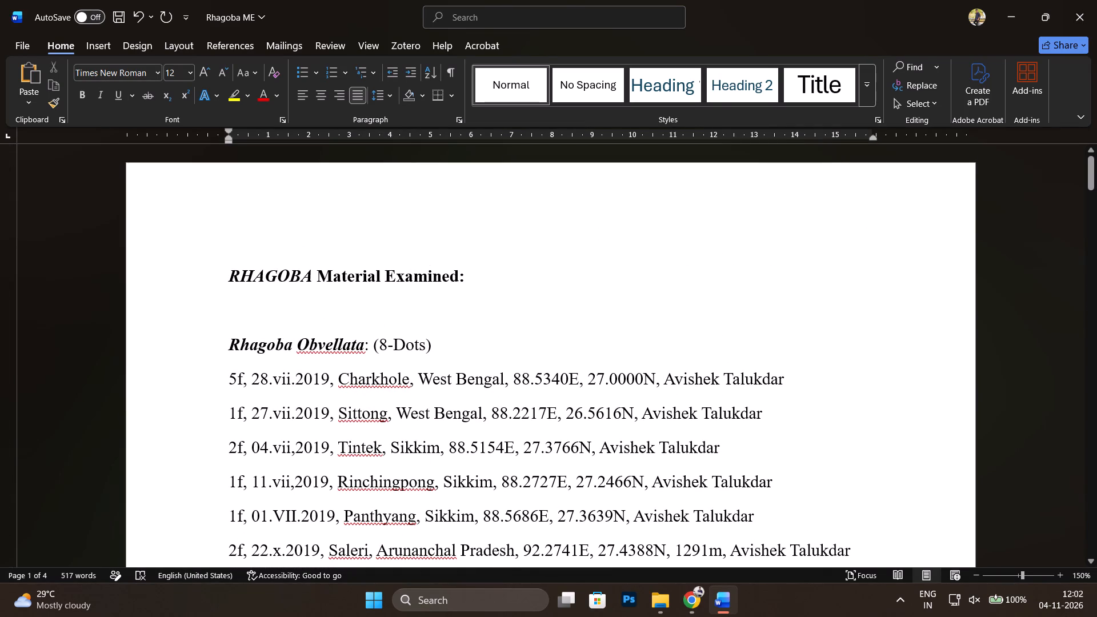
Copy 88.5340 from the Charkhole record and enter it as the latitude in the Elevation Finder page in Chrome.
drag(514, 378, 560, 375)
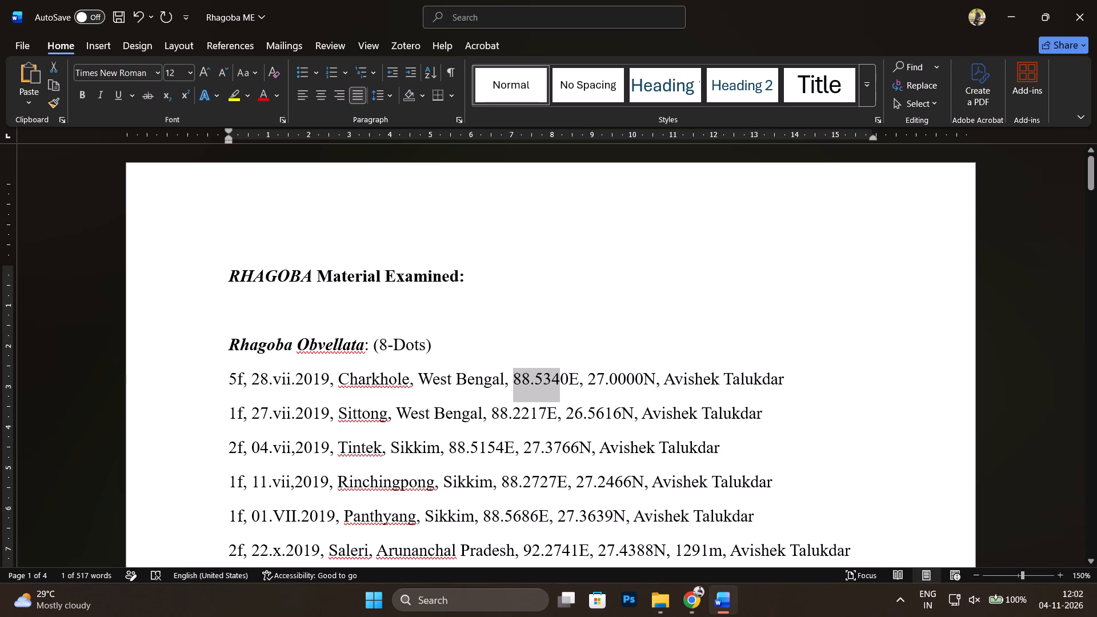
click(564, 385)
drag(567, 384, 516, 384)
key(ctrl+c)
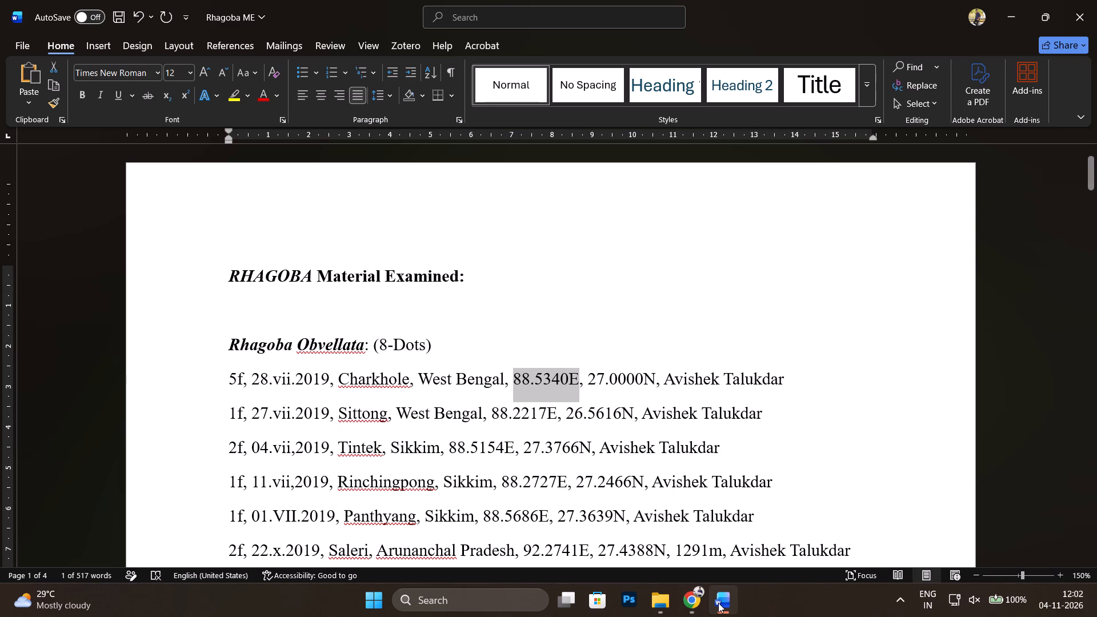
click(684, 606)
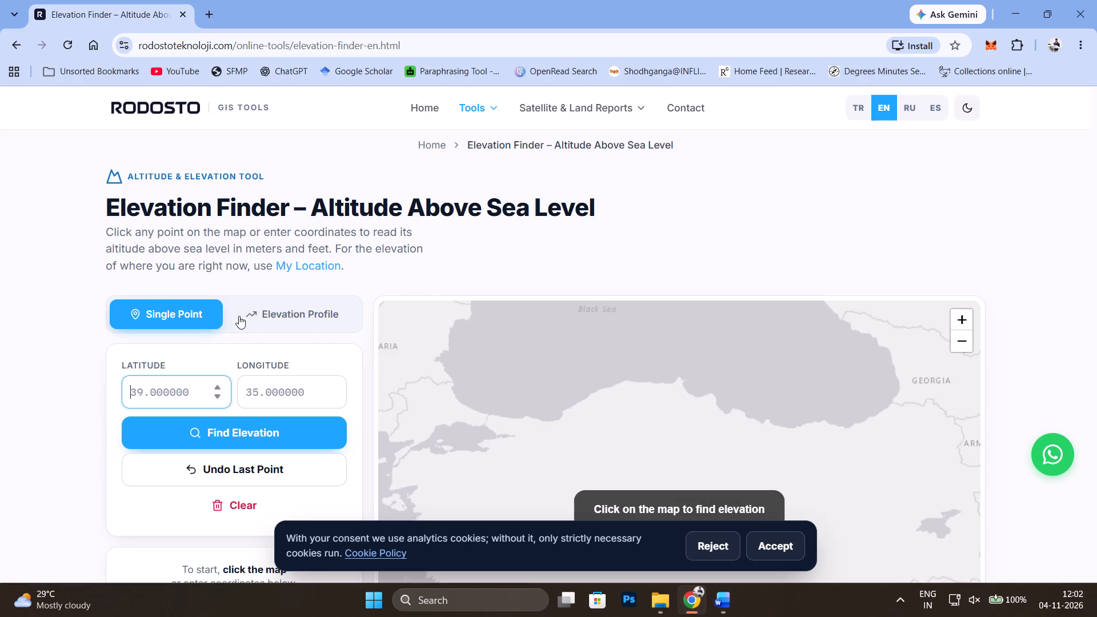
click(175, 390)
key(ctrl+v)
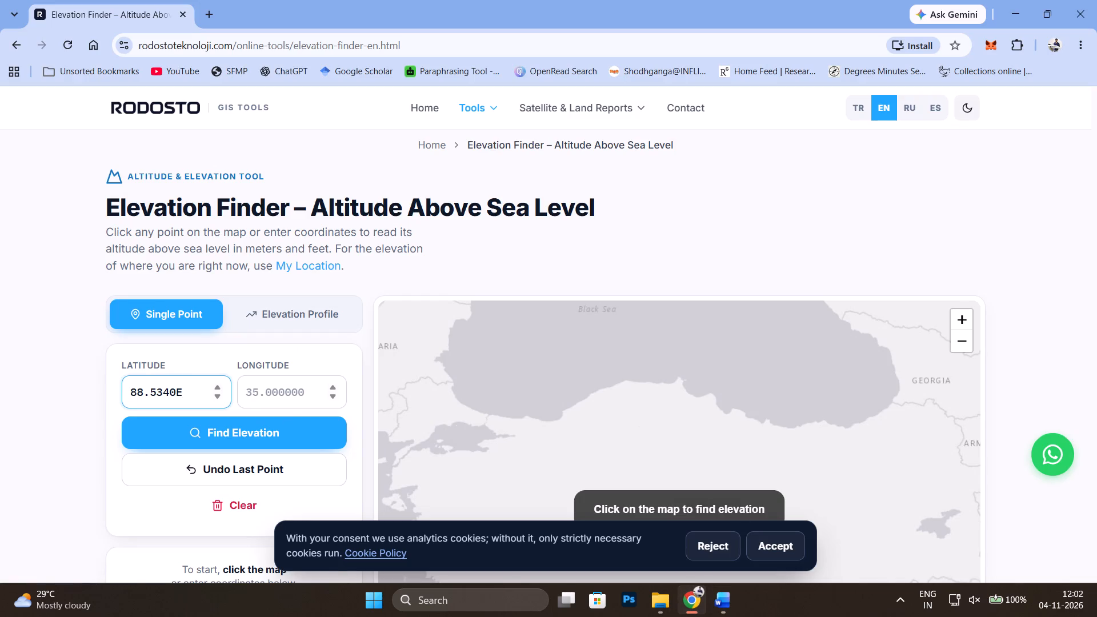
key(BackSpace)
Copy 27.00 from the Charkhole record in Word, enter it as the Elevation Finder longitude, and find the elevation.
click(720, 608)
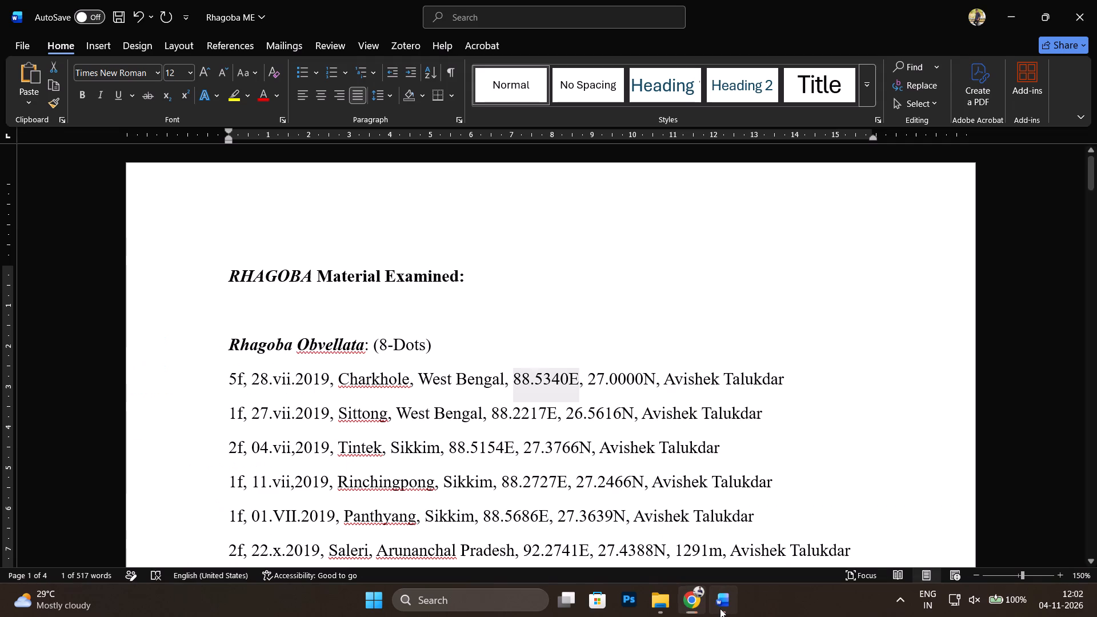
click(592, 377)
drag(590, 378, 616, 378)
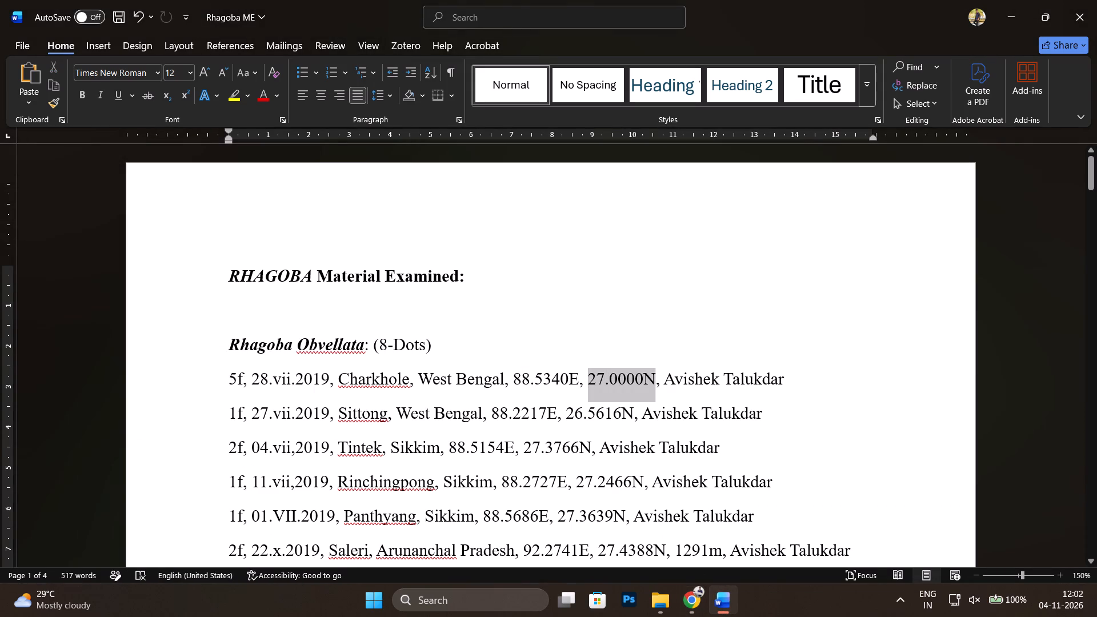
drag(616, 378, 627, 380)
key(ctrl+c)
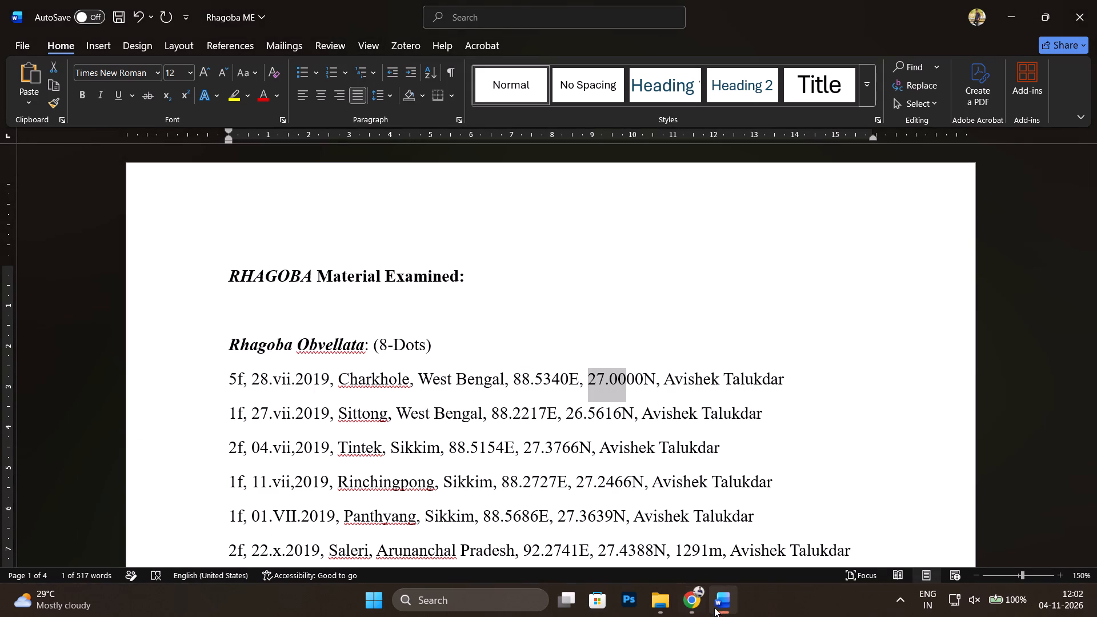
click(695, 604)
click(291, 406)
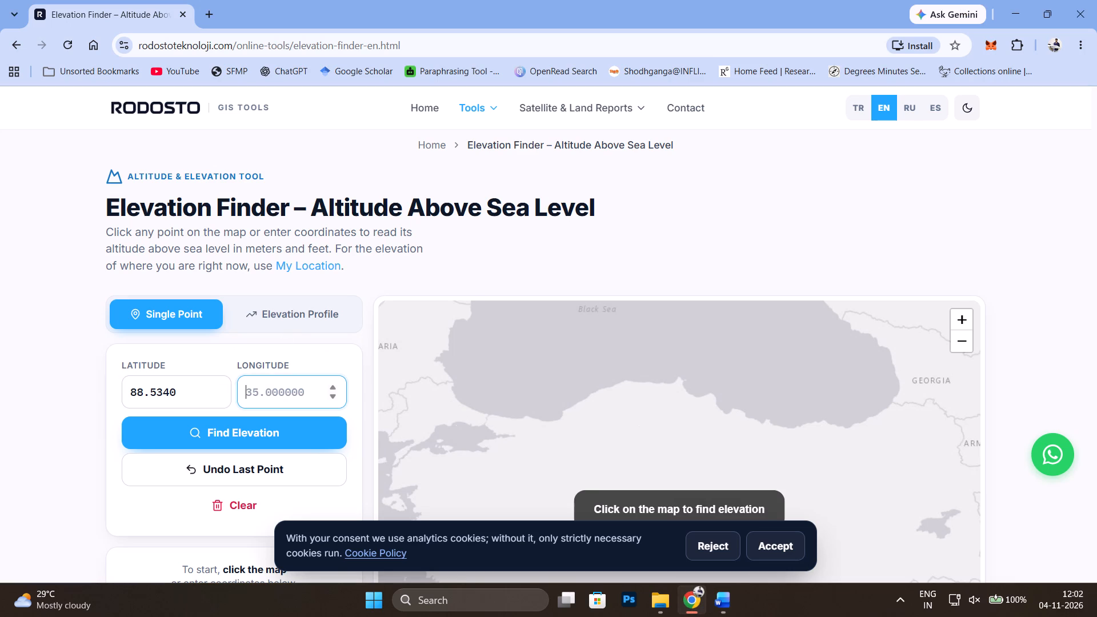
key(ctrl+v)
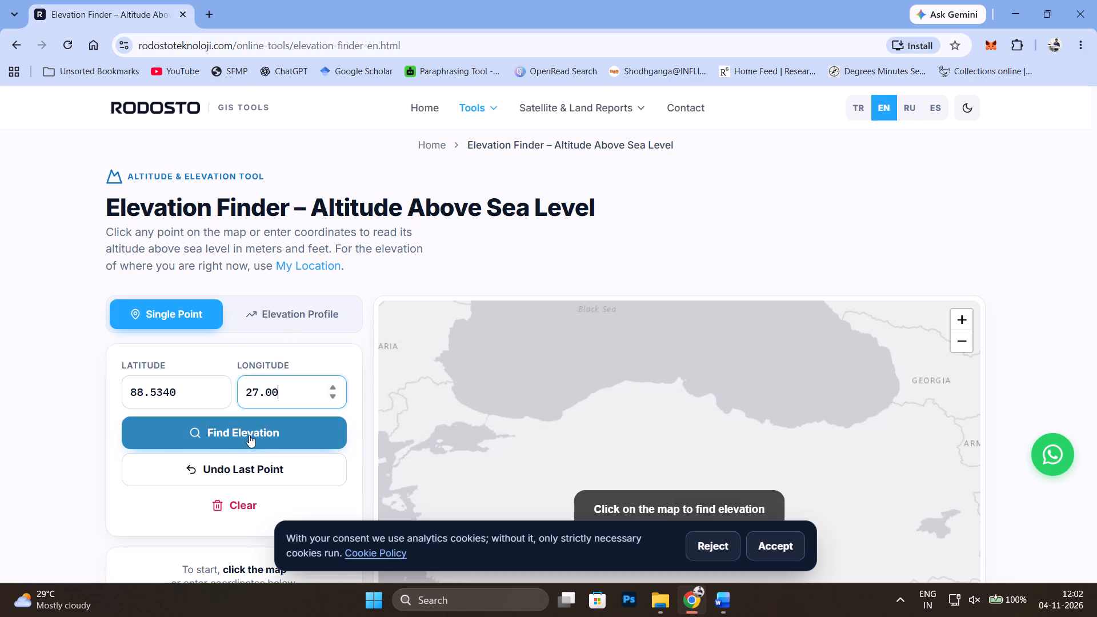
click(249, 435)
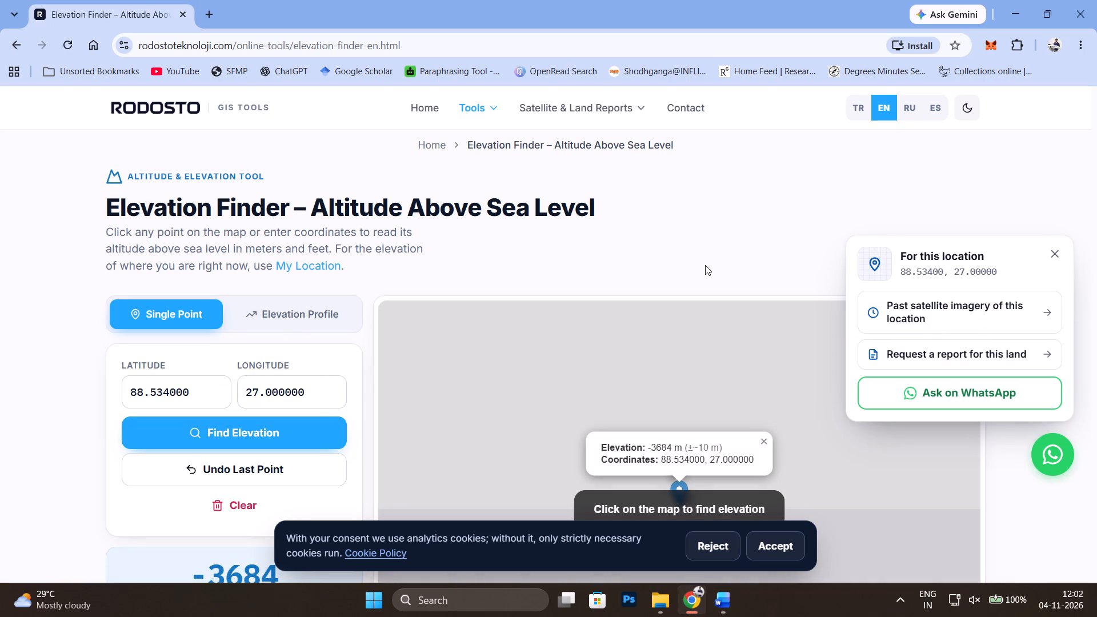
Copy the Elevation Finder result and insert it in the Word document's Charkhole record, between the coordinates and the collector's name.
scroll(705, 265, down, 1)
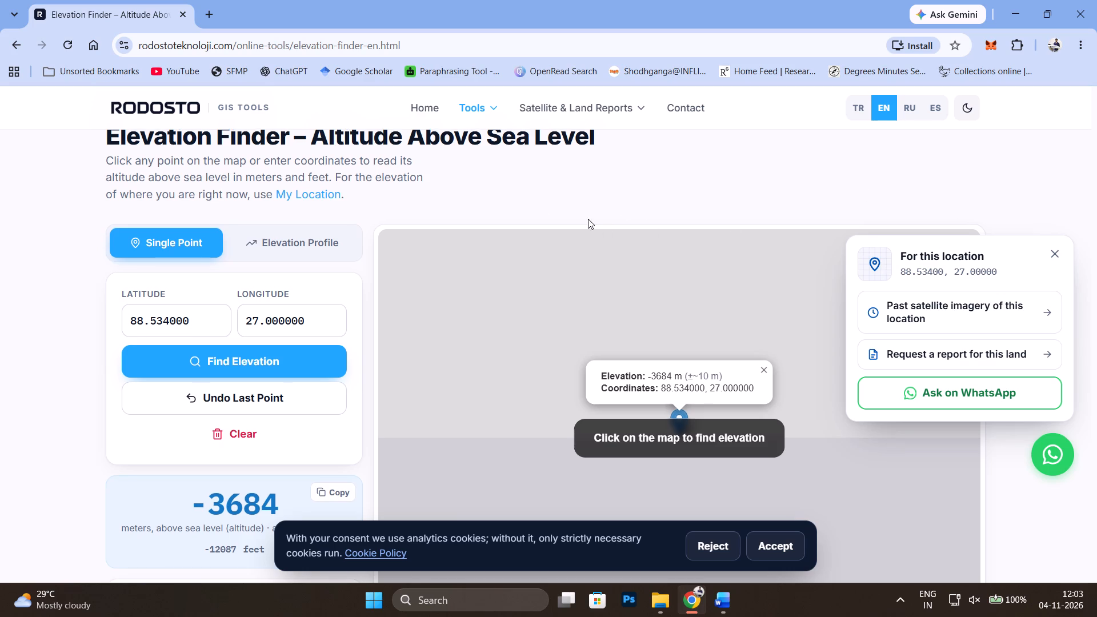
scroll(478, 201, down, 1)
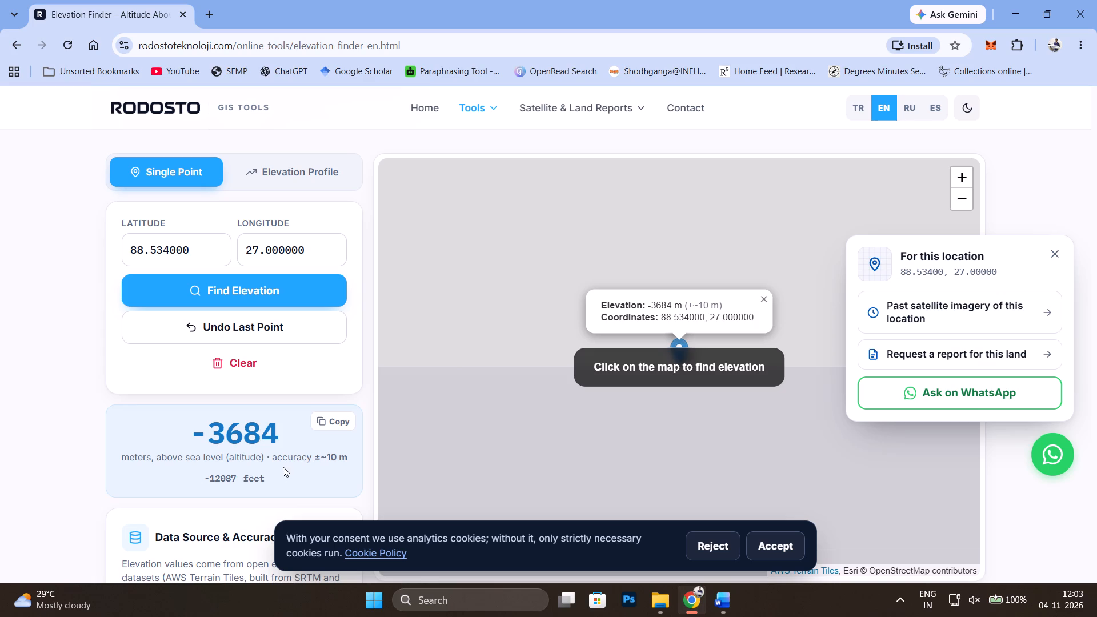
scroll(285, 458, down, 1)
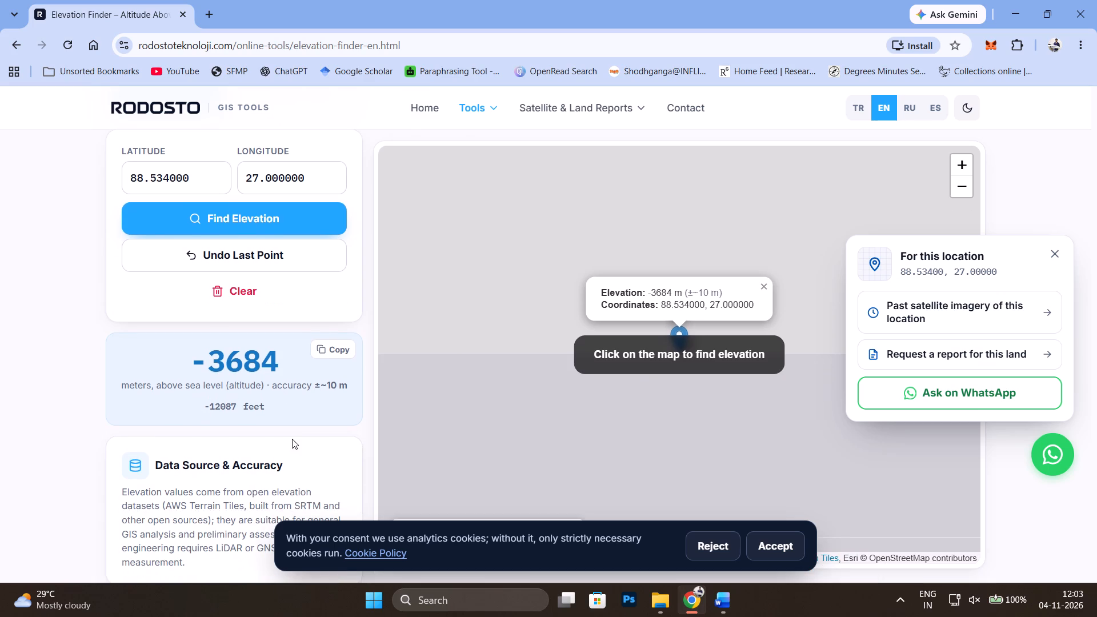
scroll(292, 439, up, 3)
scroll(291, 437, down, 2)
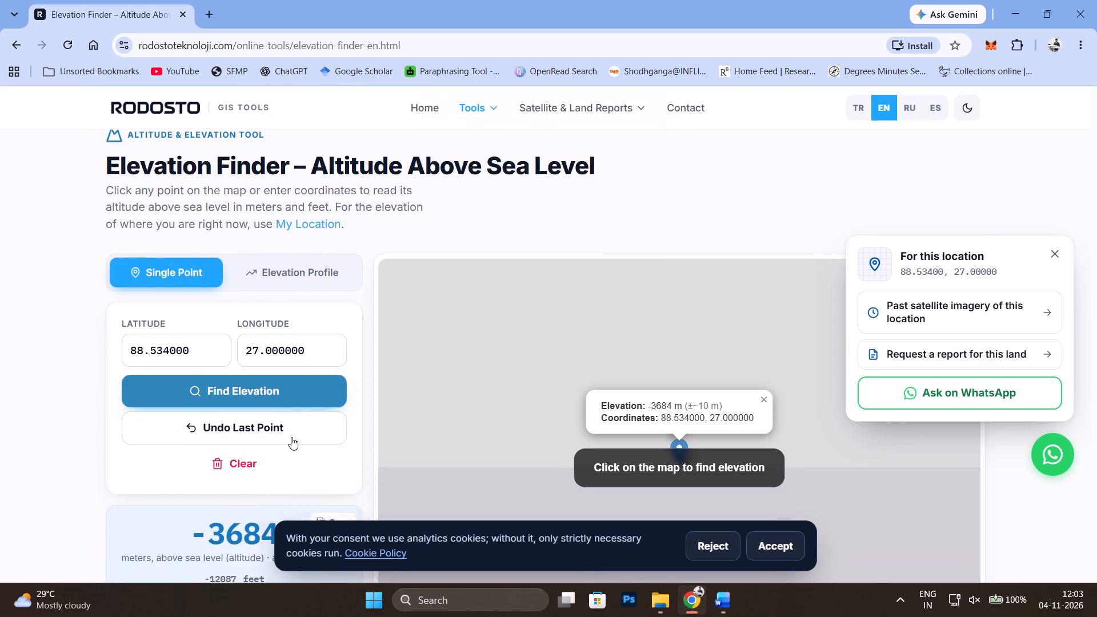
click(326, 422)
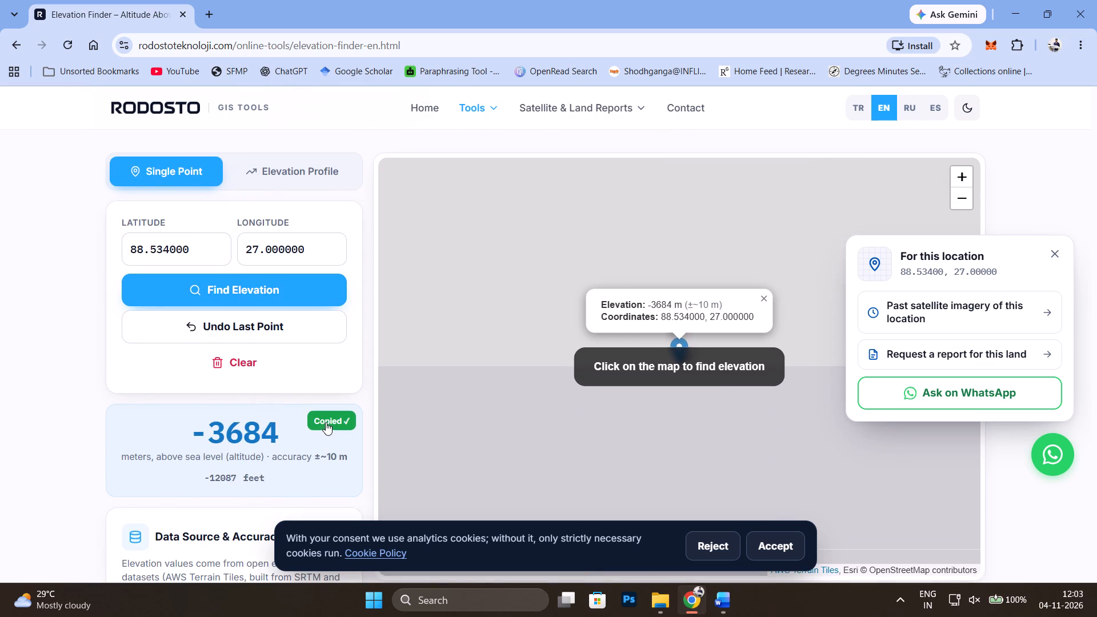
click(731, 609)
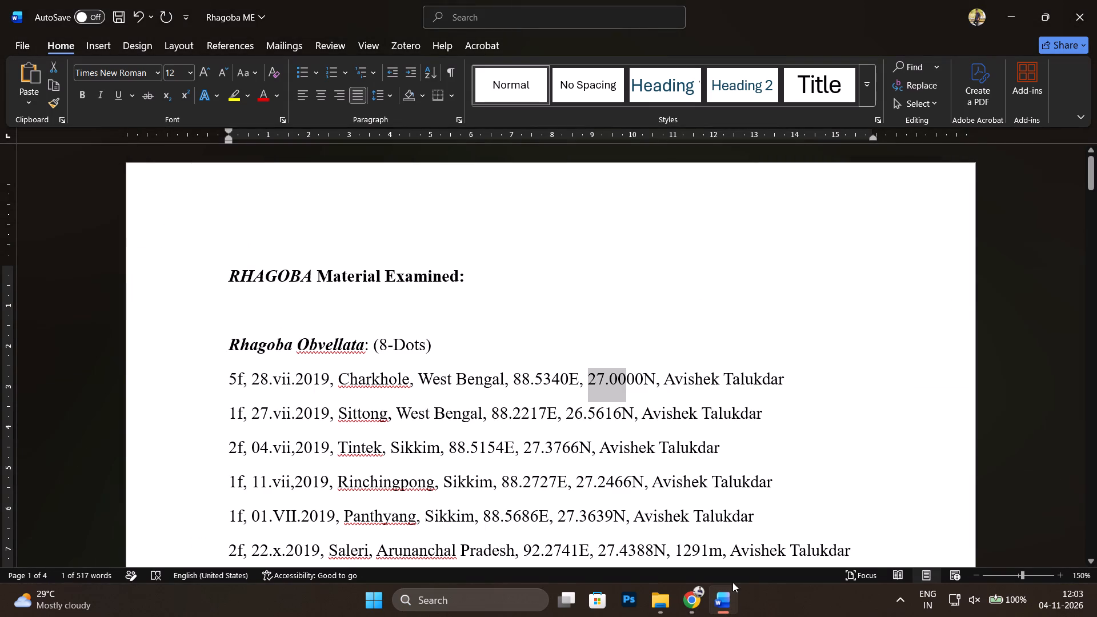
click(664, 382)
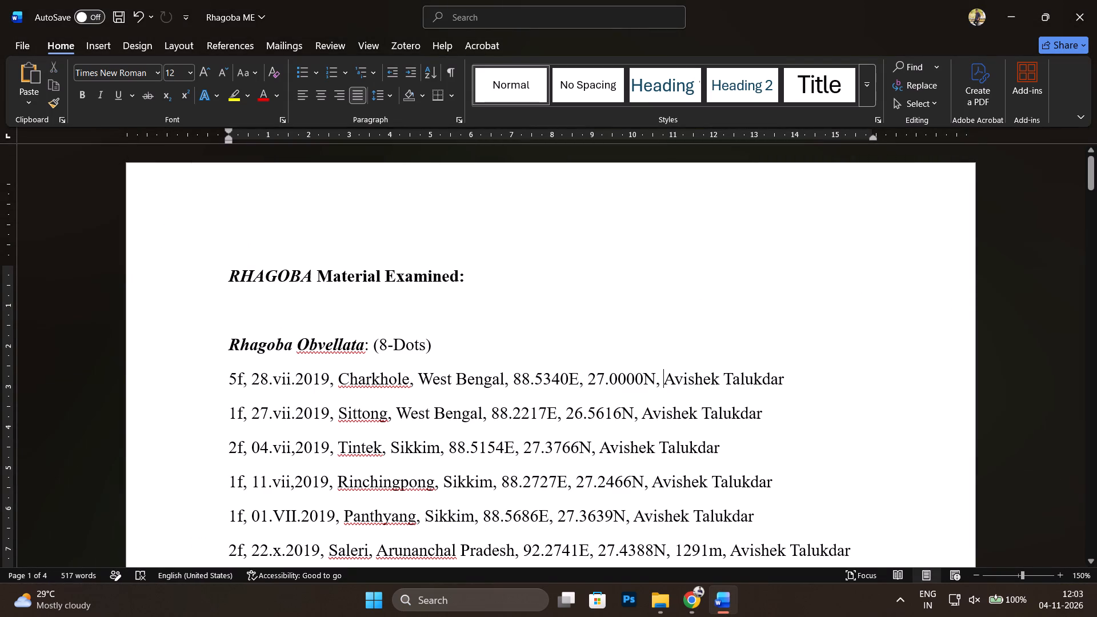
key(ctrl+v)
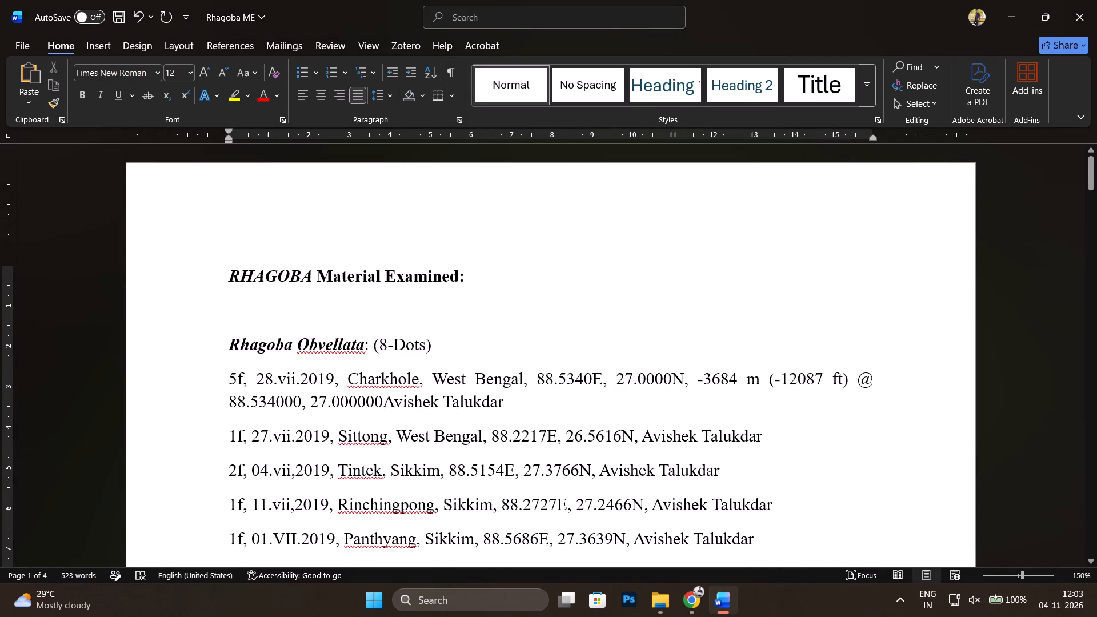
Delete the feet value and @ sign from the Charkhole record's elevation and put a comma and space after the metre value.
click(879, 381)
key(BackSpace)
key(BackSpace)
key(BackSpace)
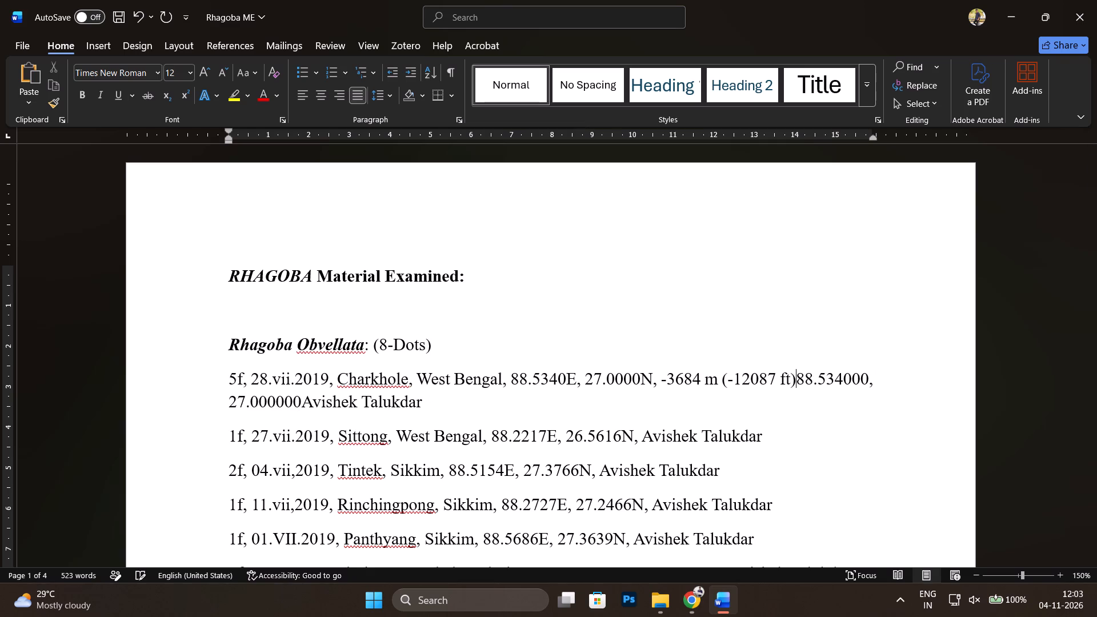
key(BackSpace)
key(BackSpace)
key(BackSpace)
key(BackSpace)
key(BackSpace)
key(BackSpace)
key(BackSpace)
key(BackSpace)
key(BackSpace)
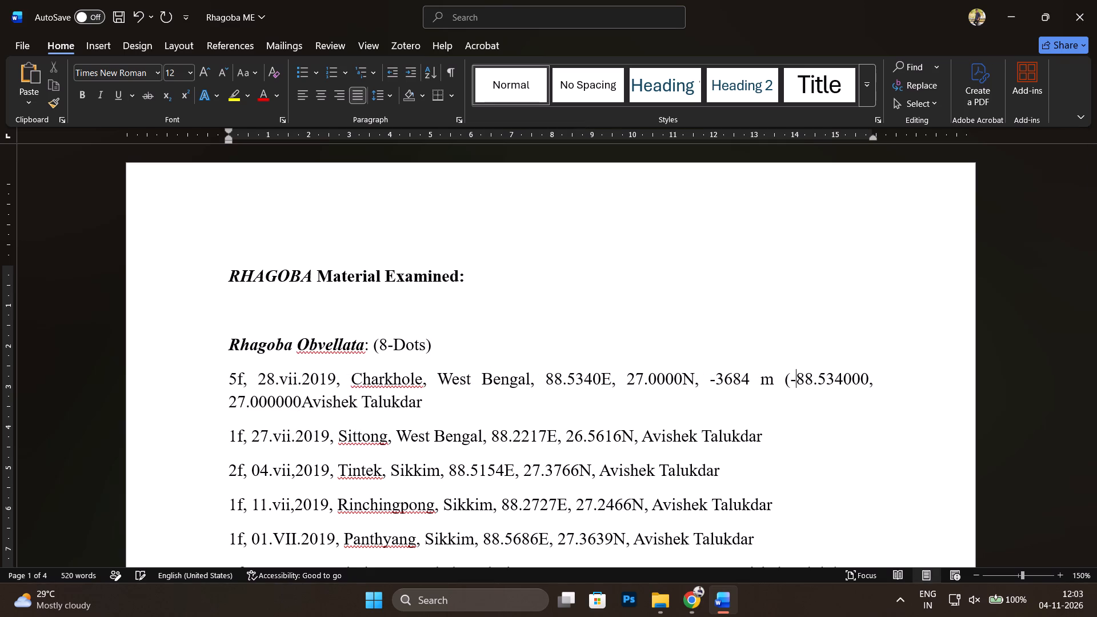
key(BackSpace)
key(BackSpace)
key(BackSpace)
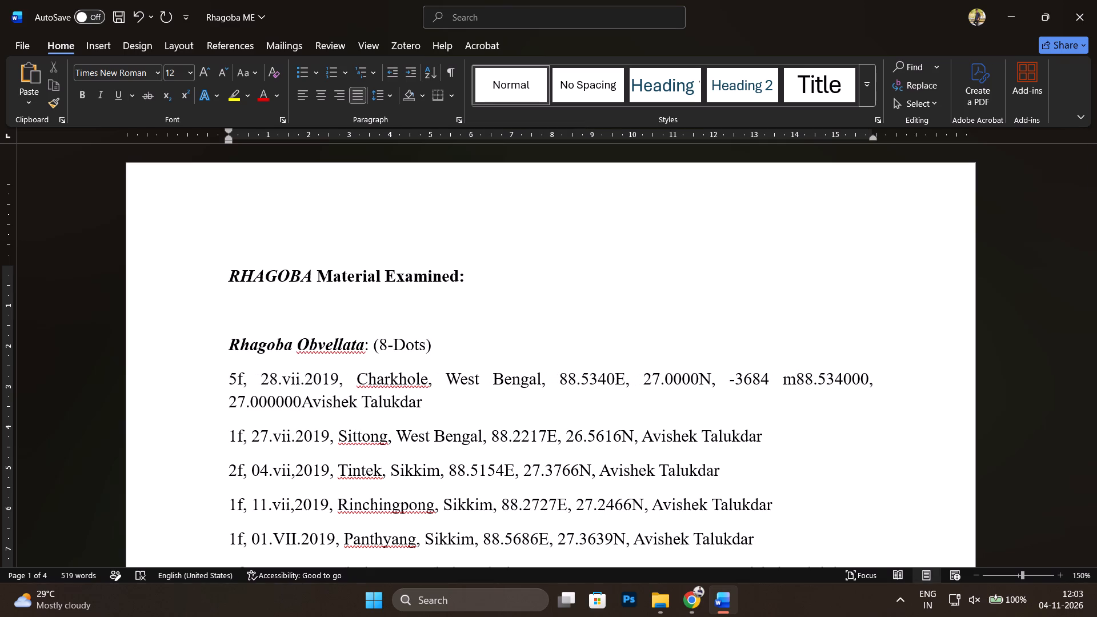
key(comma)
key(space)
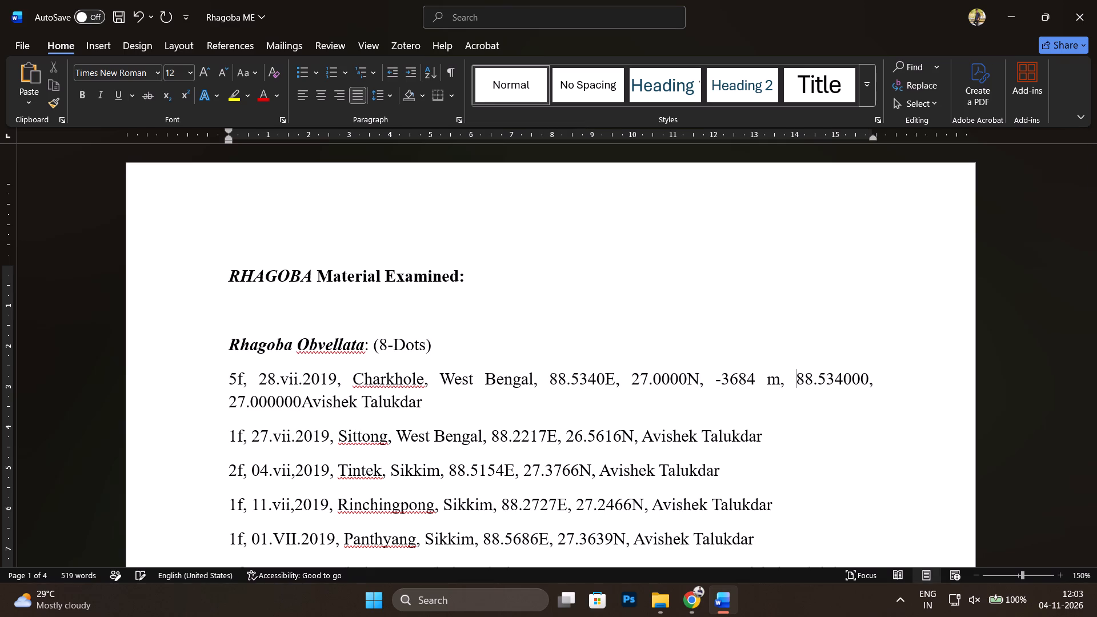
Remove the minus sign and the space before the unit so the Charkhole elevation reads 3684m.
key(Left)
key(Left)
key(Left)
key(Left)
key(Left)
key(Left)
key(Left)
key(Left)
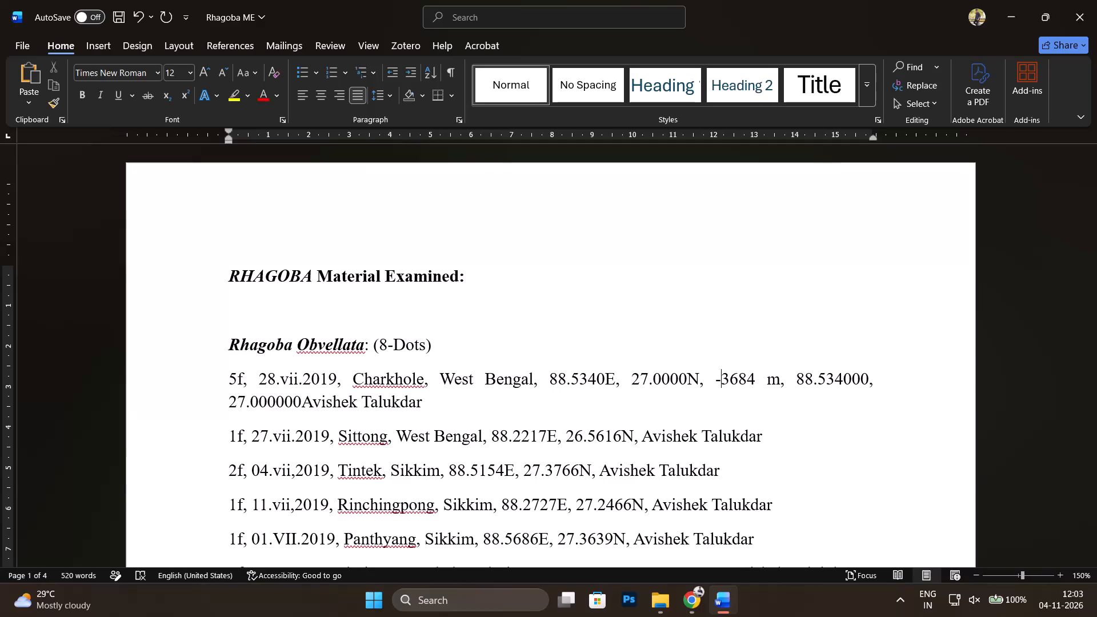
key(BackSpace)
key(BackSpace)
key(space)
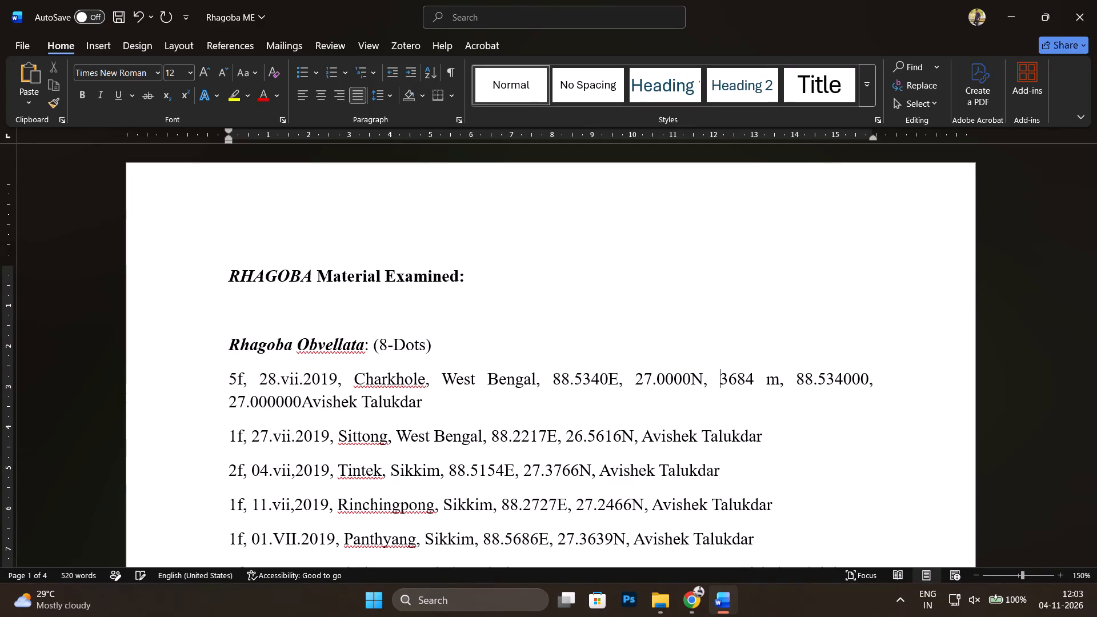
key(Right)
key(Right)
key(Right)
key(Right)
key(Right)
key(BackSpace)
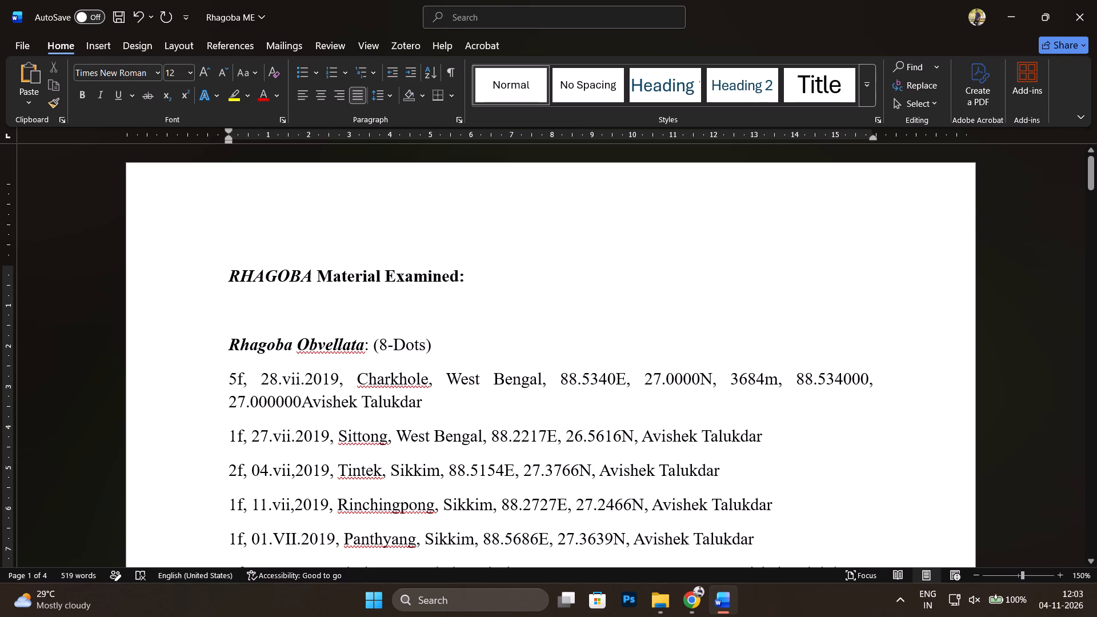
Delete the duplicate coordinates 88.534000, 27.000000 before the collector's name in the Charkhole record, keeping one space after the elevation's comma.
click(301, 405)
key(BackSpace)
key(BackSpace)
key(BackSpace)
key(BackSpace)
key(BackSpace)
key(BackSpace)
key(BackSpace)
key(BackSpace)
key(BackSpace)
key(BackSpace)
key(BackSpace)
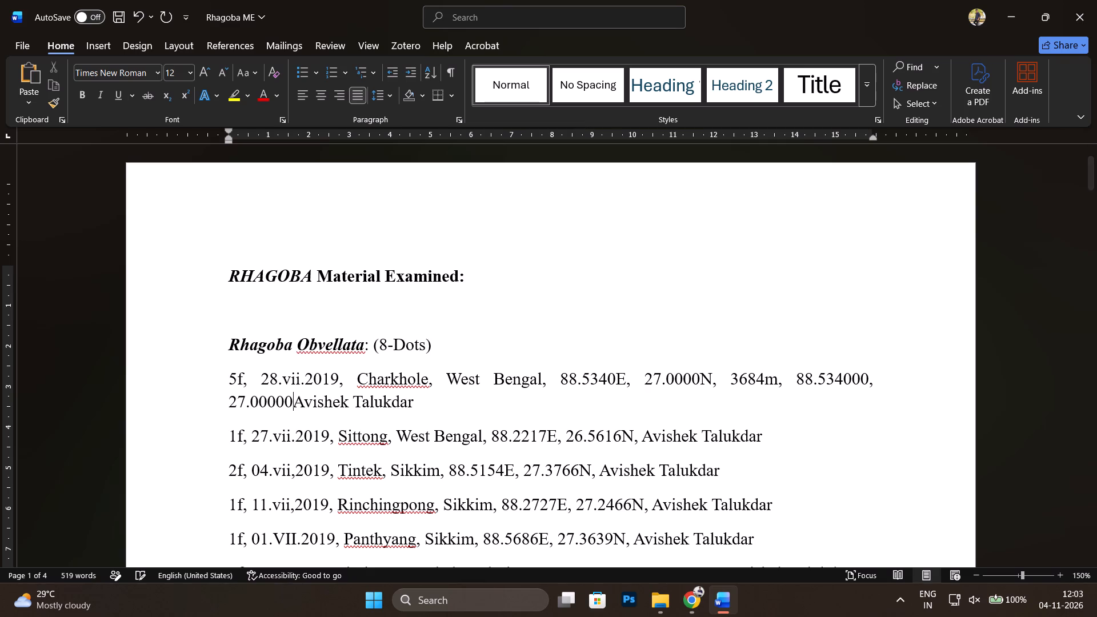
key(BackSpace)
key(BackSpace)
key(BackSpace)
key(BackSpace)
key(BackSpace)
key(BackSpace)
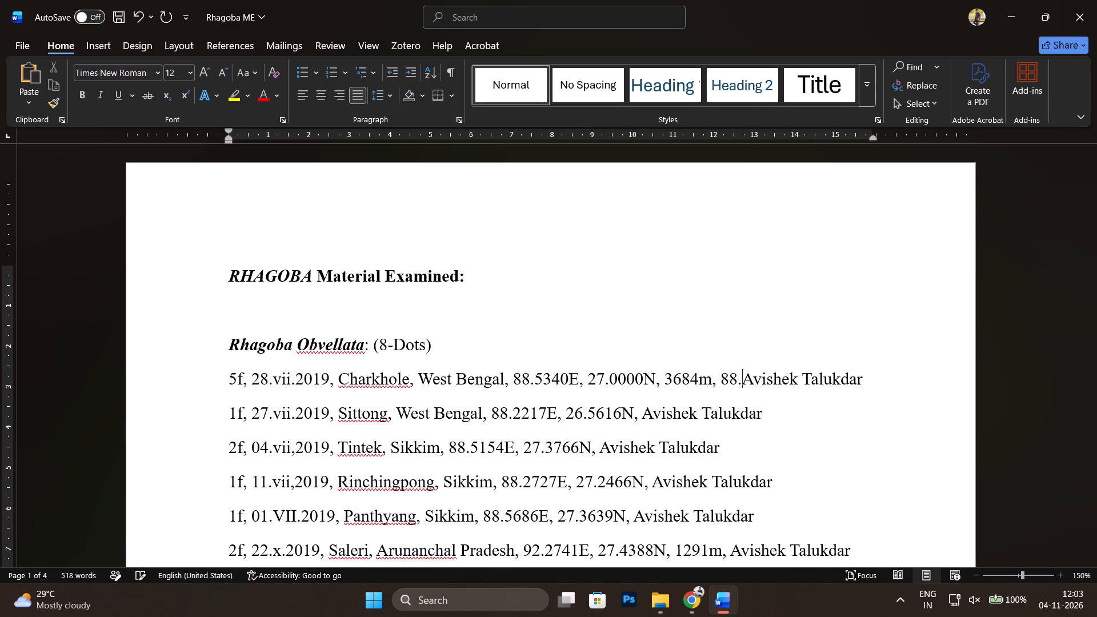
key(BackSpace)
key(BackSpace)
key(BackSpace)
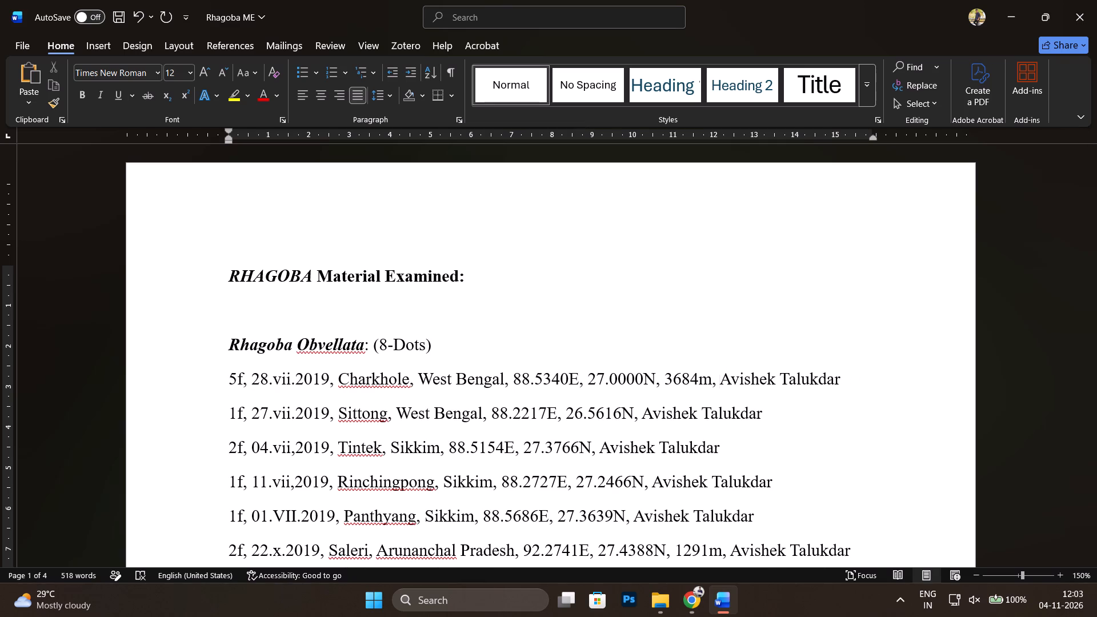
key(BackSpace)
key(space)
Copy 88.2217 from the Sittong record and enter it as the latitude in the Elevation Finder page in Chrome.
drag(490, 415, 491, 414)
drag(491, 414, 543, 417)
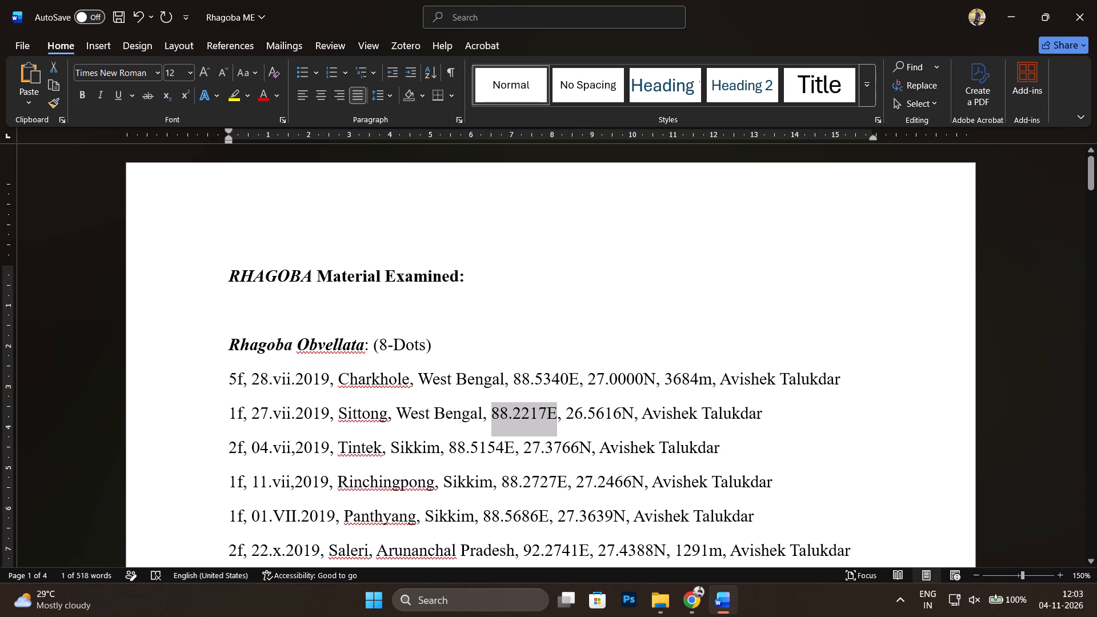
key(ctrl+c)
click(696, 602)
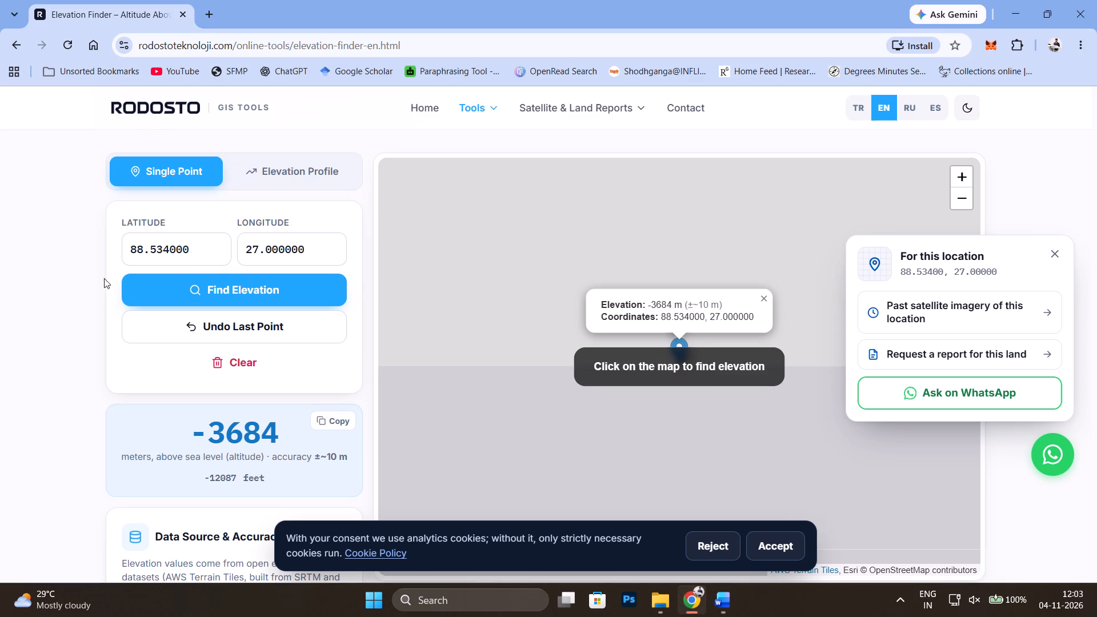
triple_click(206, 250)
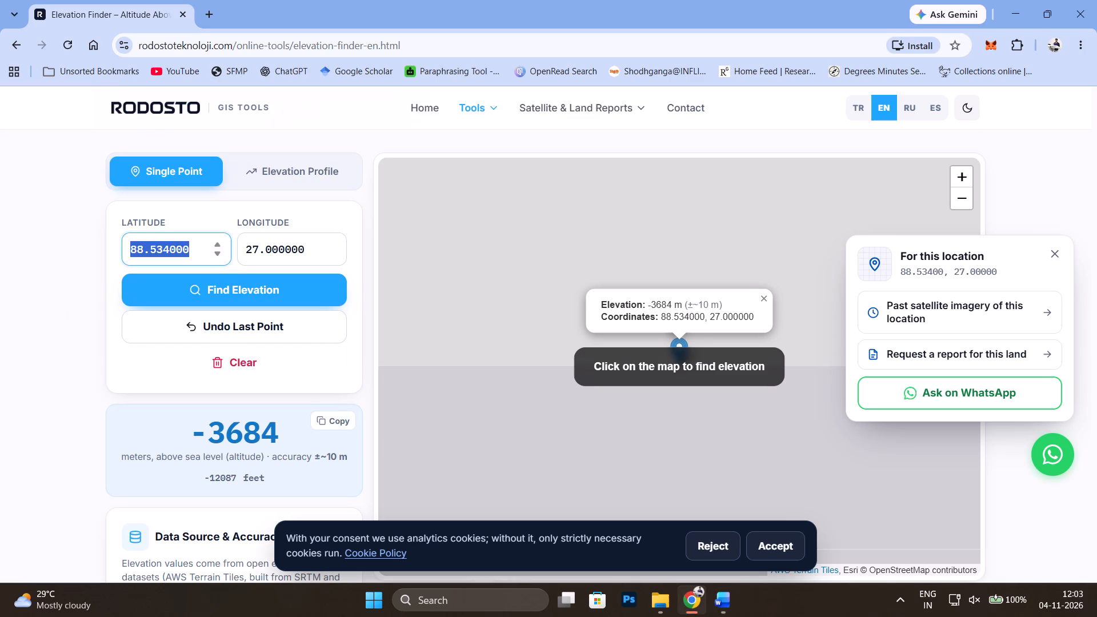
key(ctrl+v)
key(BackSpace)
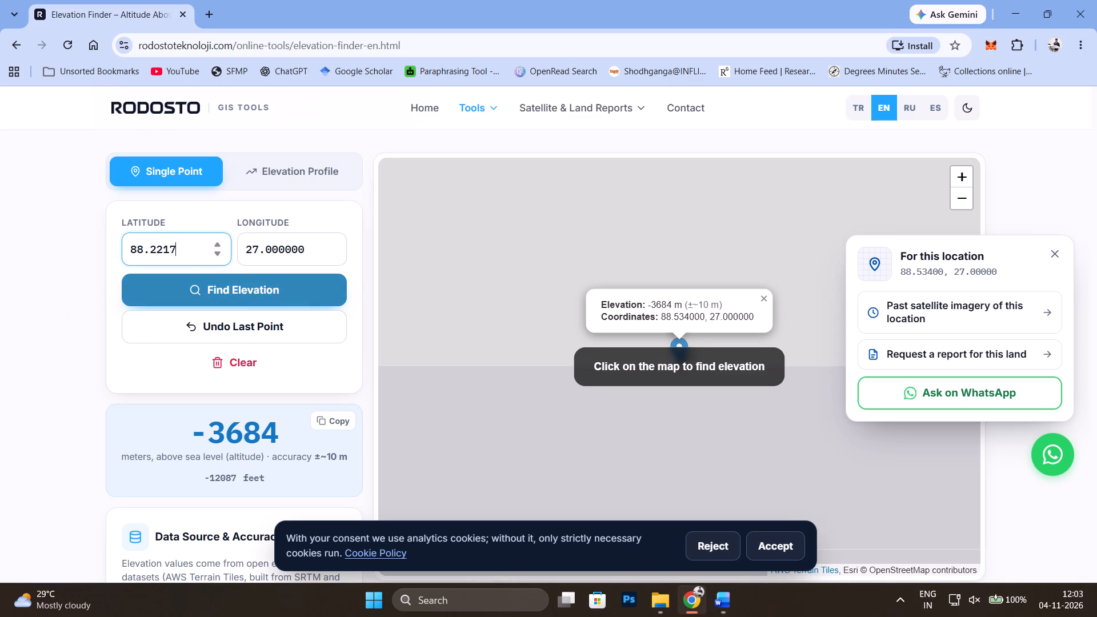
Copy 26.5616 from the Sittong record in Word, enter it as the Elevation Finder longitude in Chrome, and find the elevation.
click(720, 612)
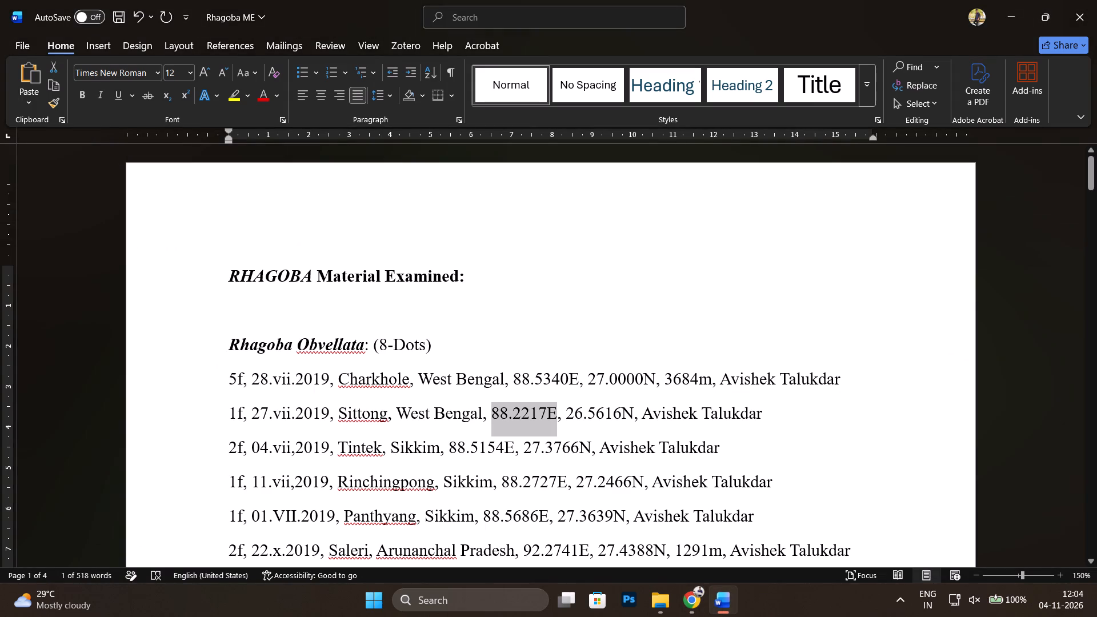
click(590, 407)
double_click(571, 413)
click(575, 412)
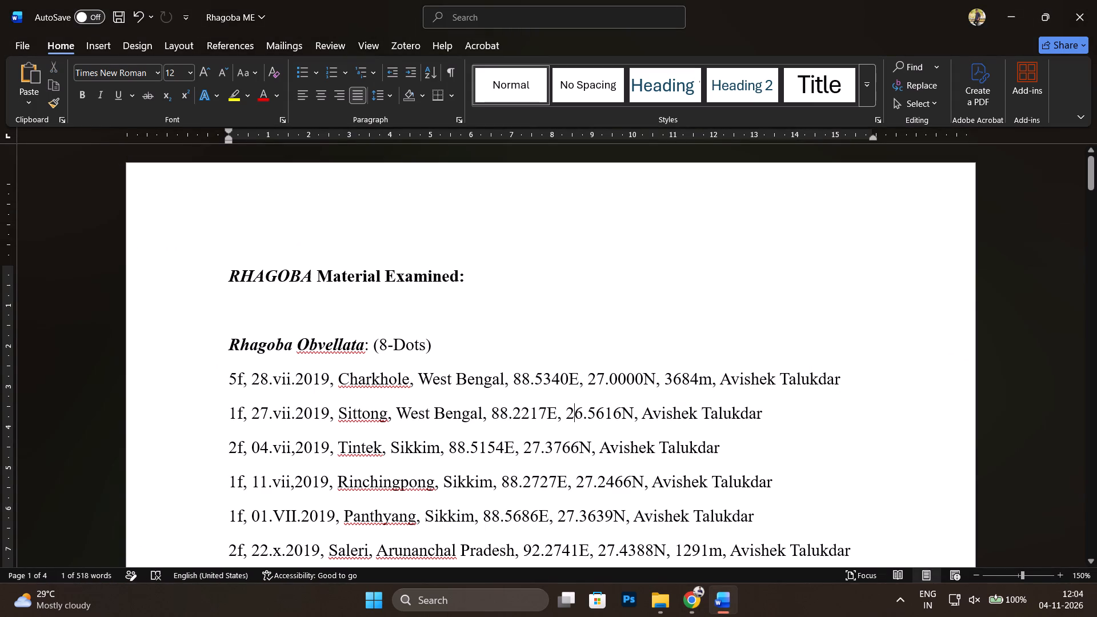
drag(567, 414, 604, 416)
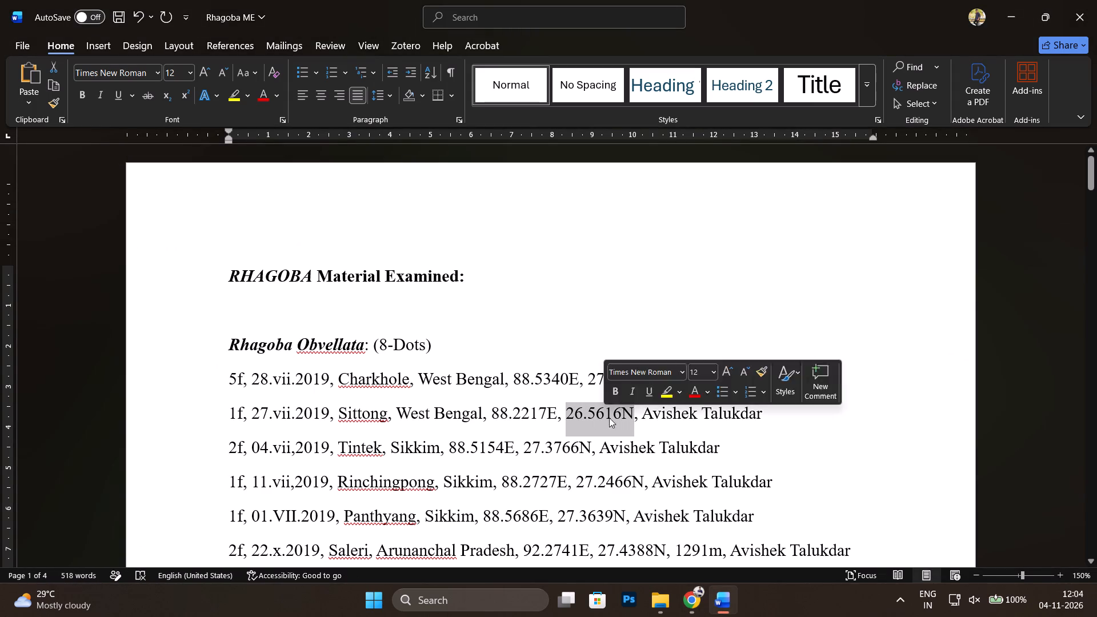
key(ctrl+c)
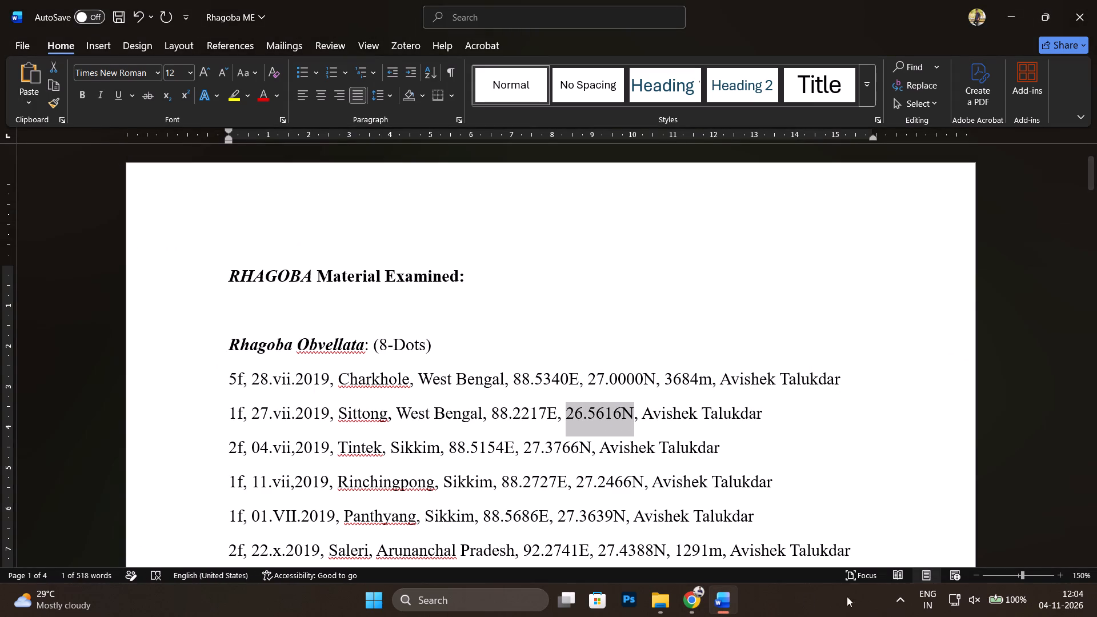
click(700, 601)
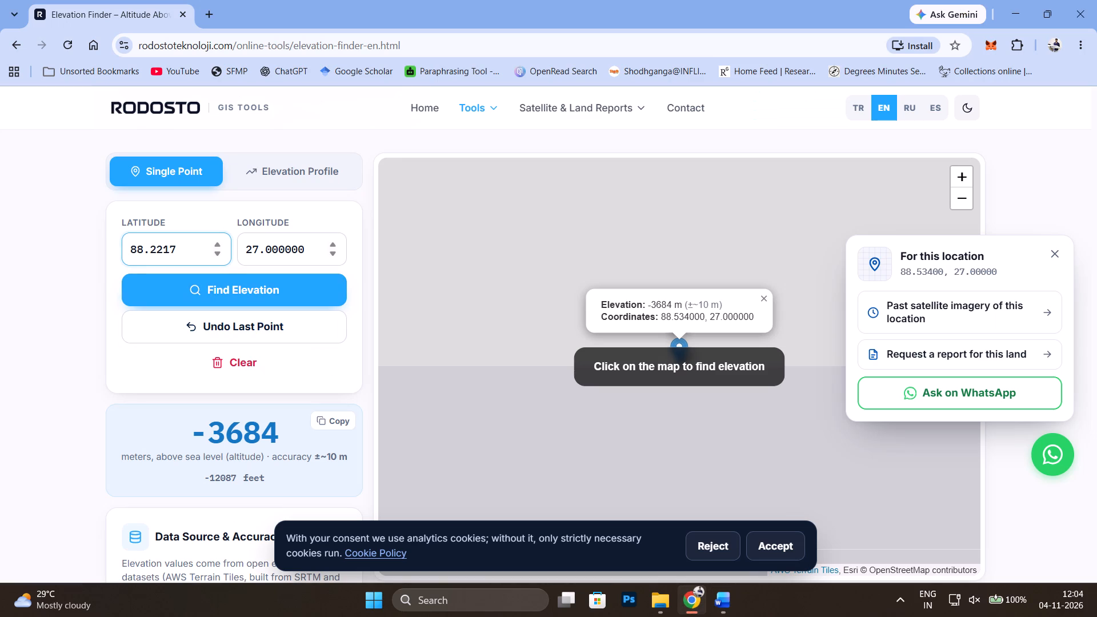
double_click(299, 253)
double_click(301, 252)
key(ctrl+v)
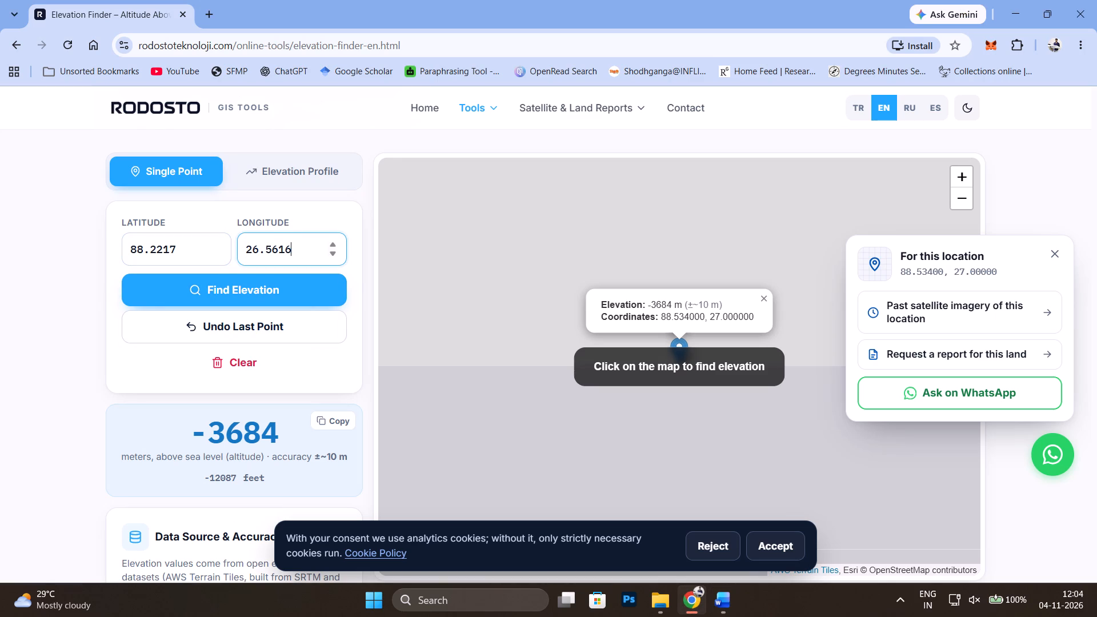
click(293, 294)
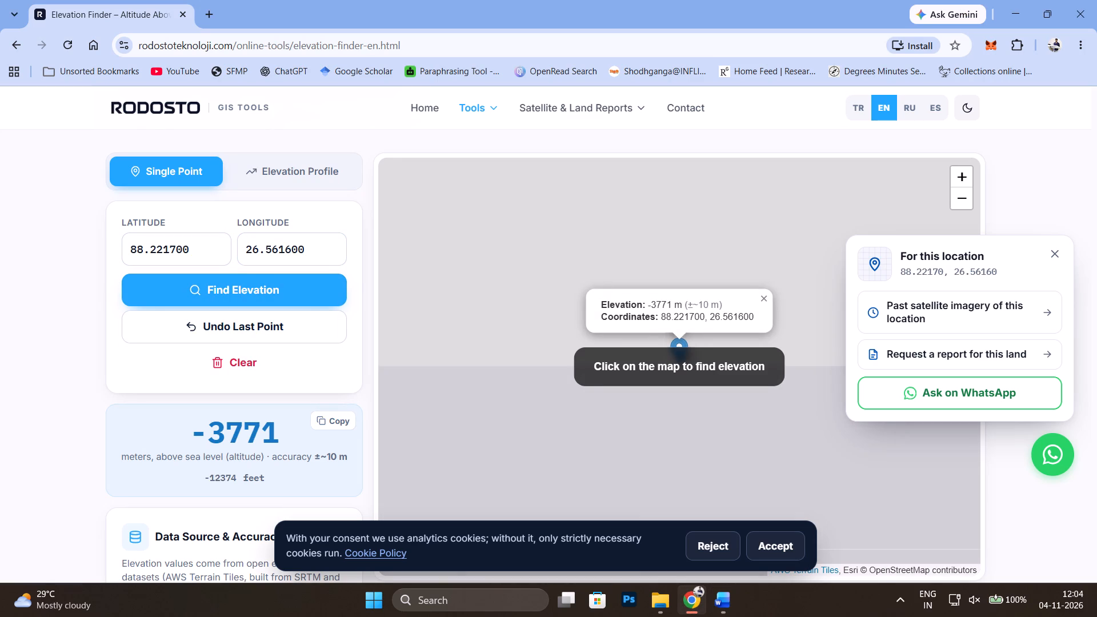
Dismiss the location card on the Elevation Finder page and accept the analytics cookies.
scroll(341, 403, down, 1)
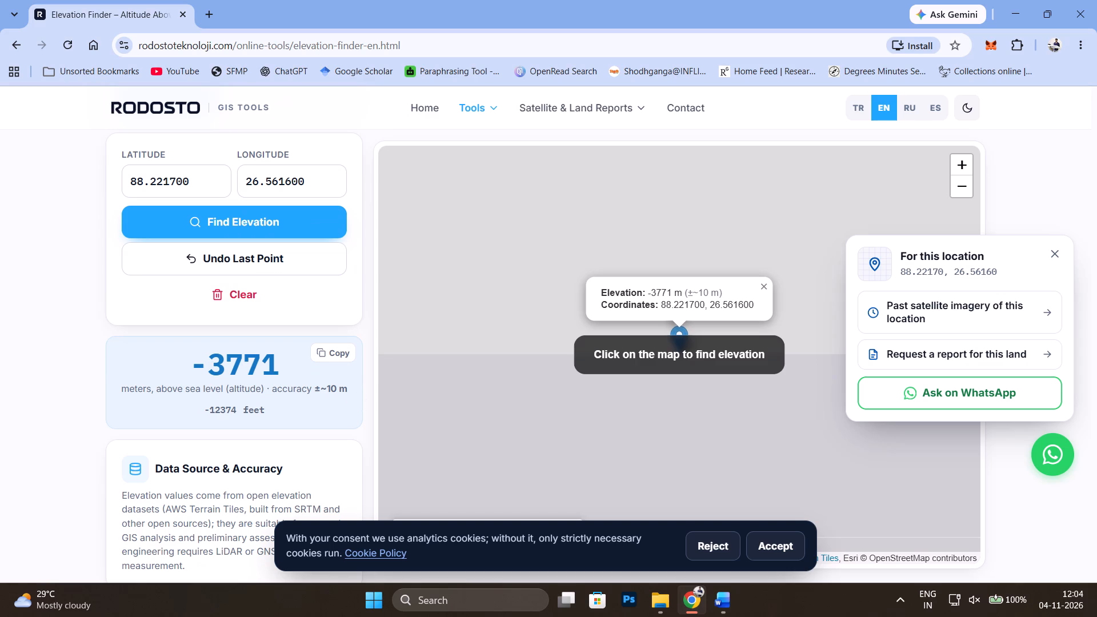
click(1054, 254)
scroll(708, 356, down, 3)
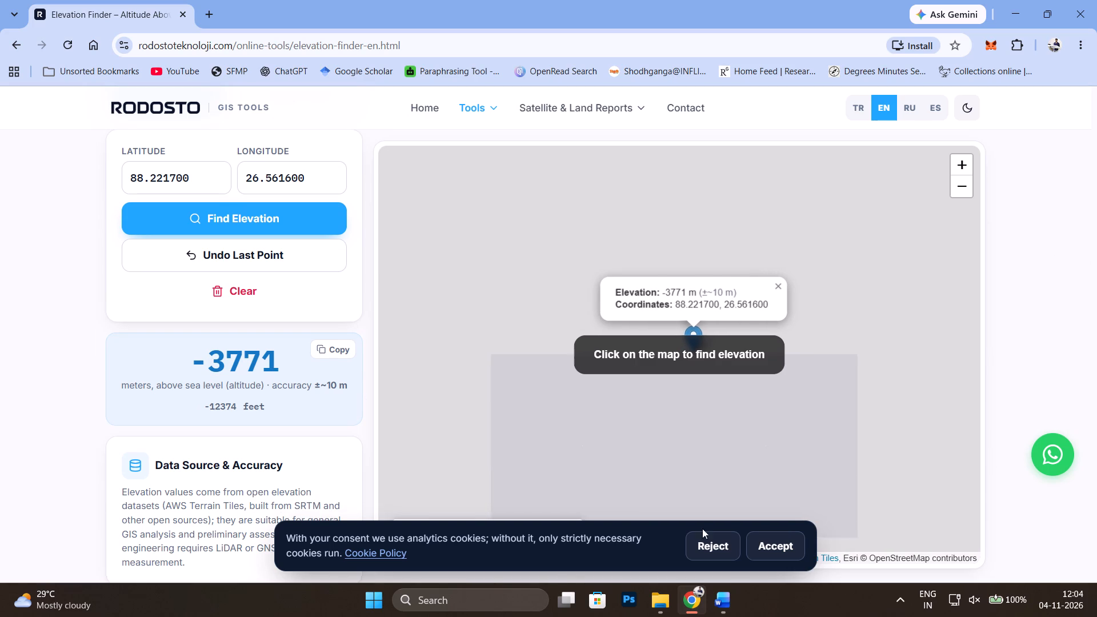
click(784, 538)
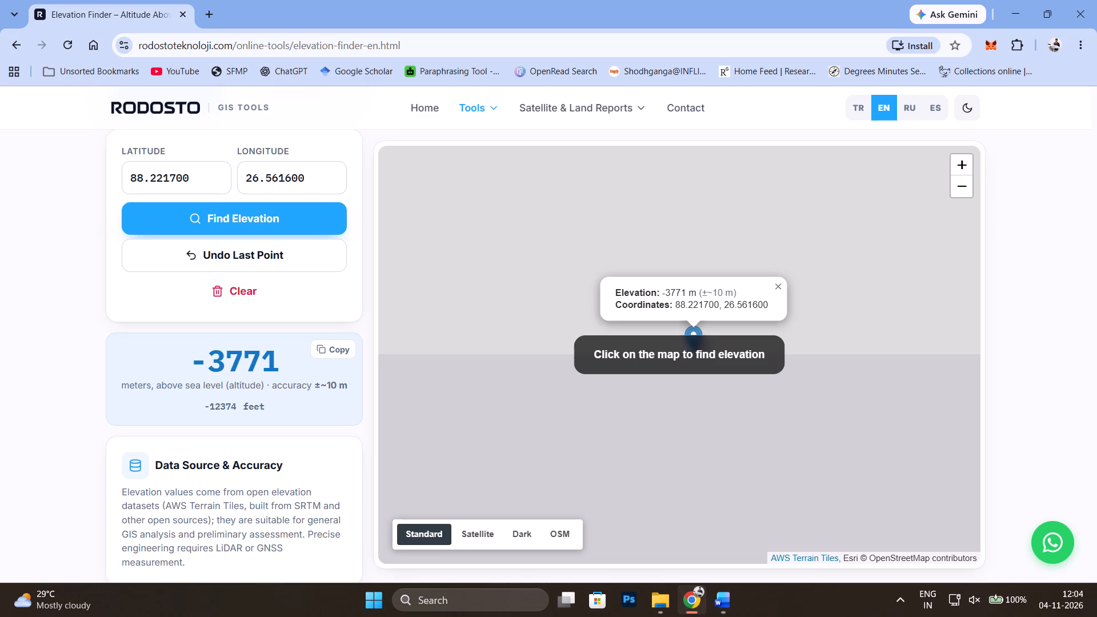
Switch the elevation map to the Satellite base layer.
click(473, 539)
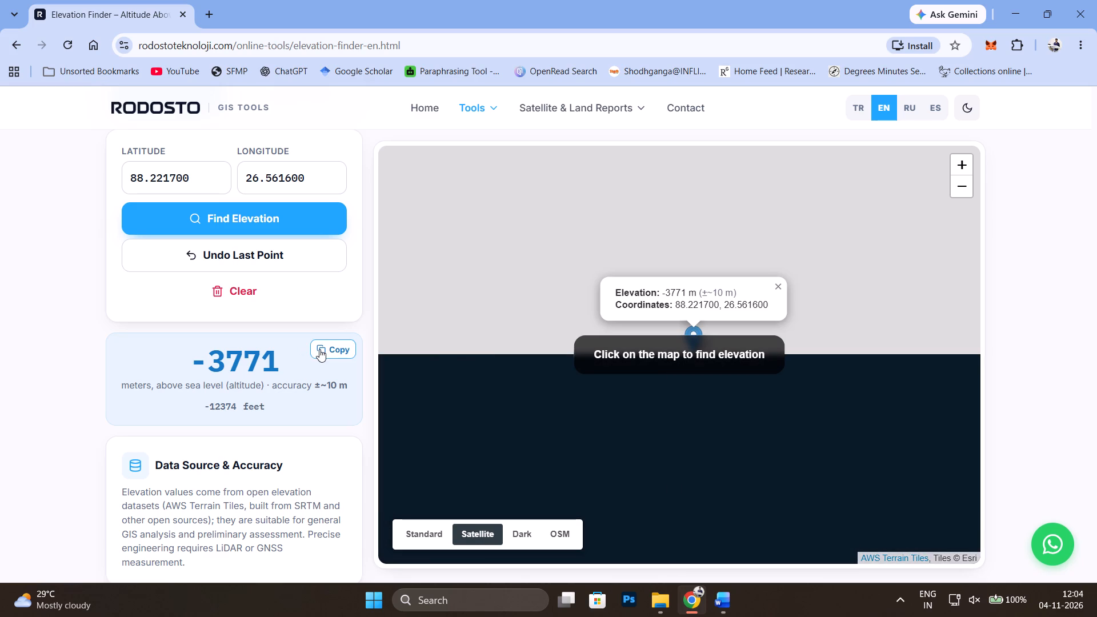
Copy 3771 without its minus sign and insert it before the collector's name in Word's Sittong record, matching the surrounding non-bold text.
drag(291, 364, 227, 364)
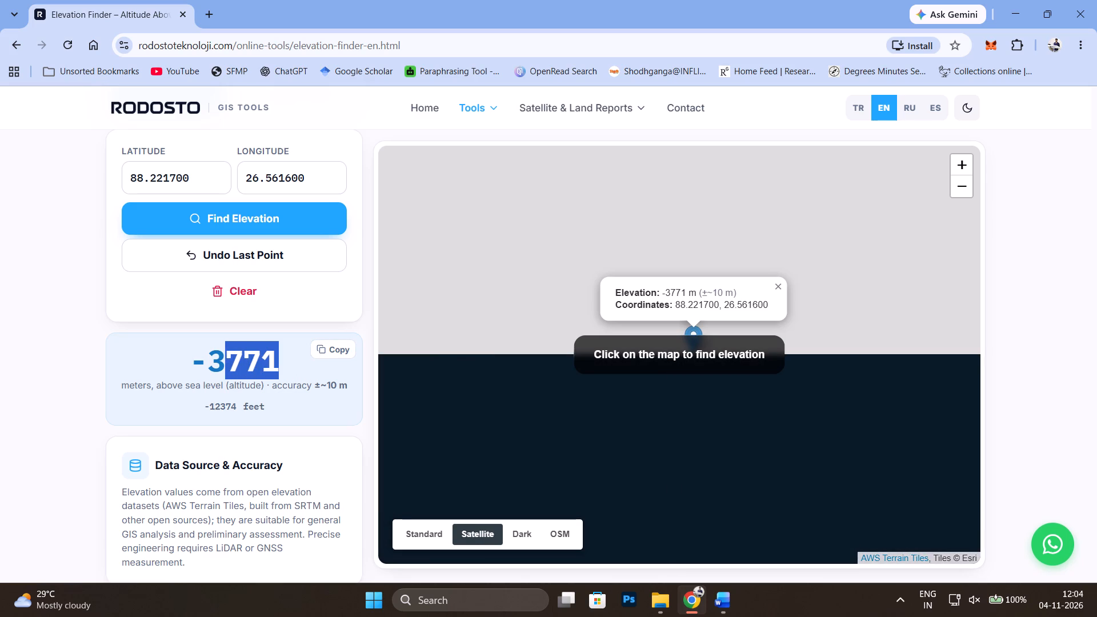
drag(227, 364, 213, 364)
key(ctrl+c)
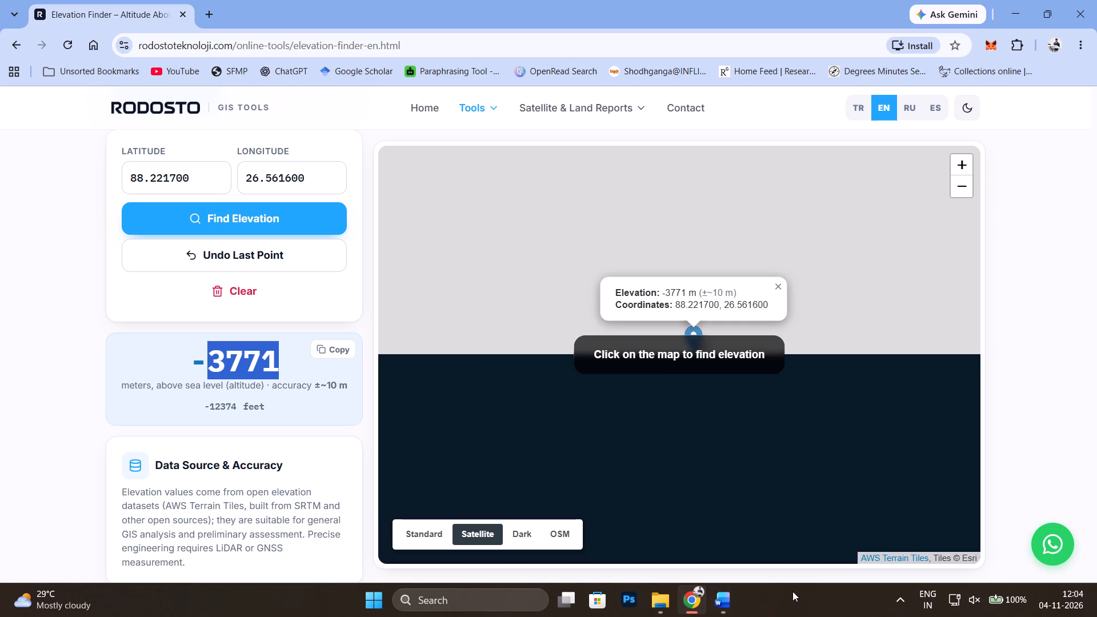
click(720, 604)
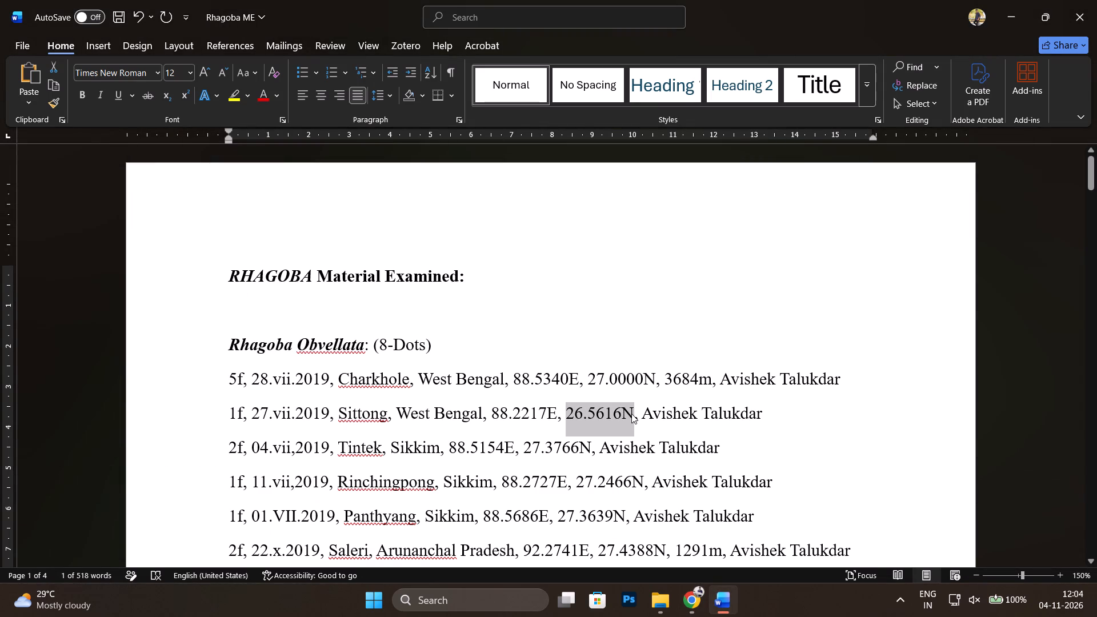
click(631, 414)
click(643, 418)
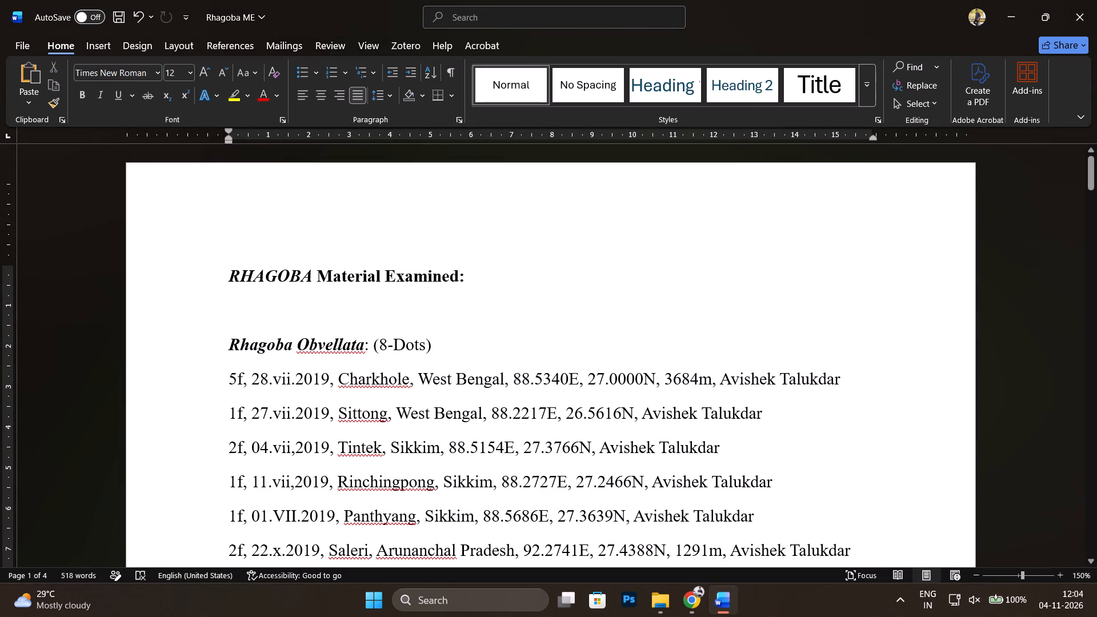
key(ctrl+v)
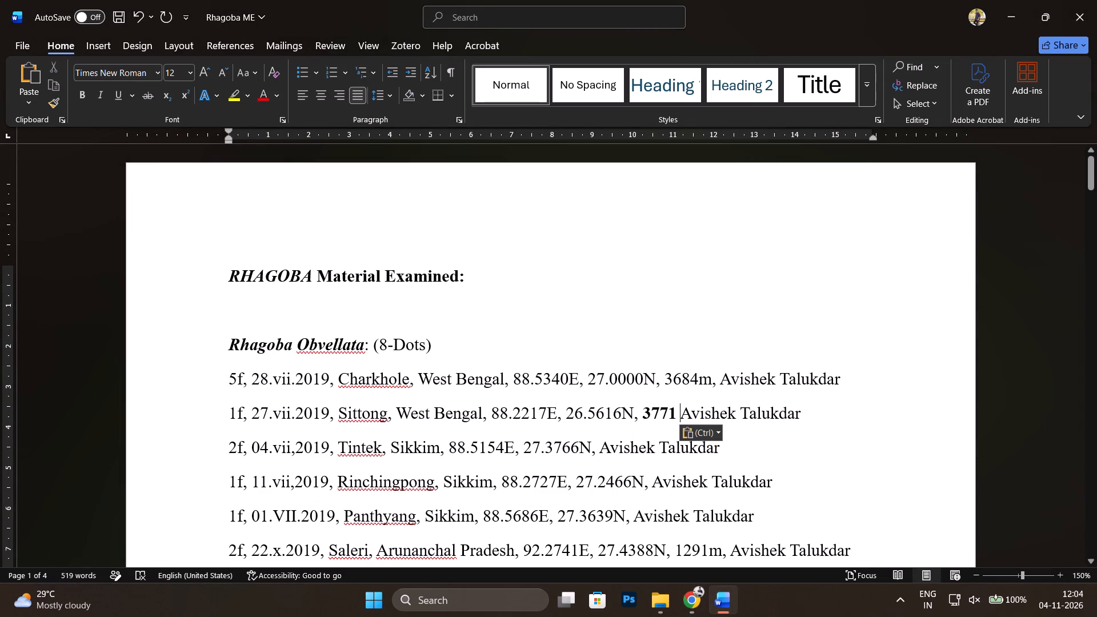
click(706, 436)
click(735, 470)
Add "m," after 3771 in the Rhagoba Obvellata Sittong record, closing the gap before the unit.
click(671, 417)
click(674, 420)
key(m)
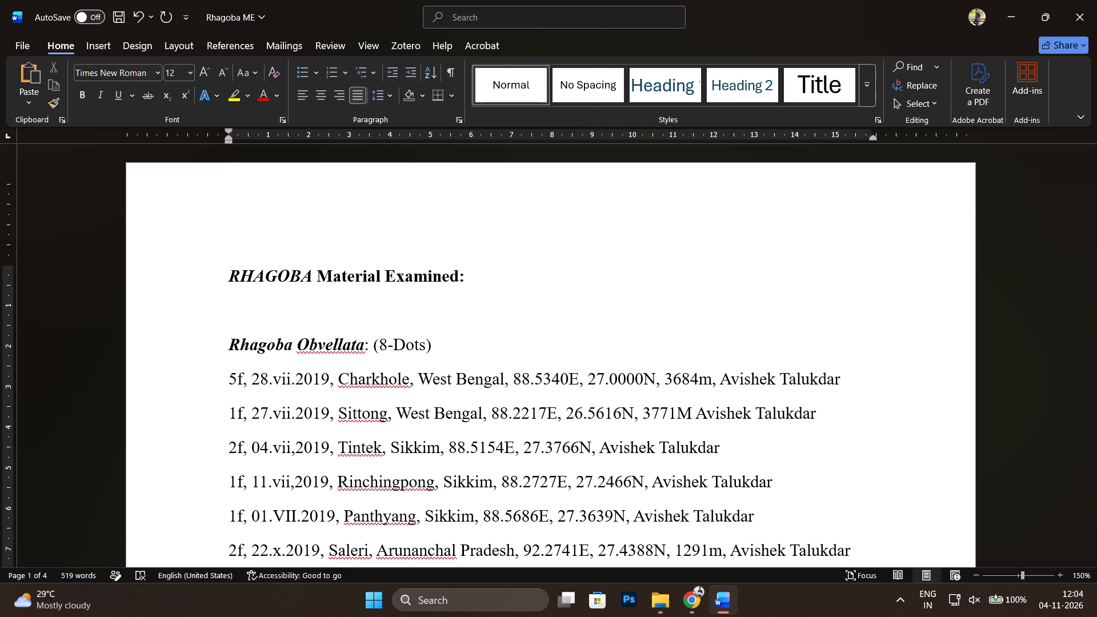
key(m)
key(comma)
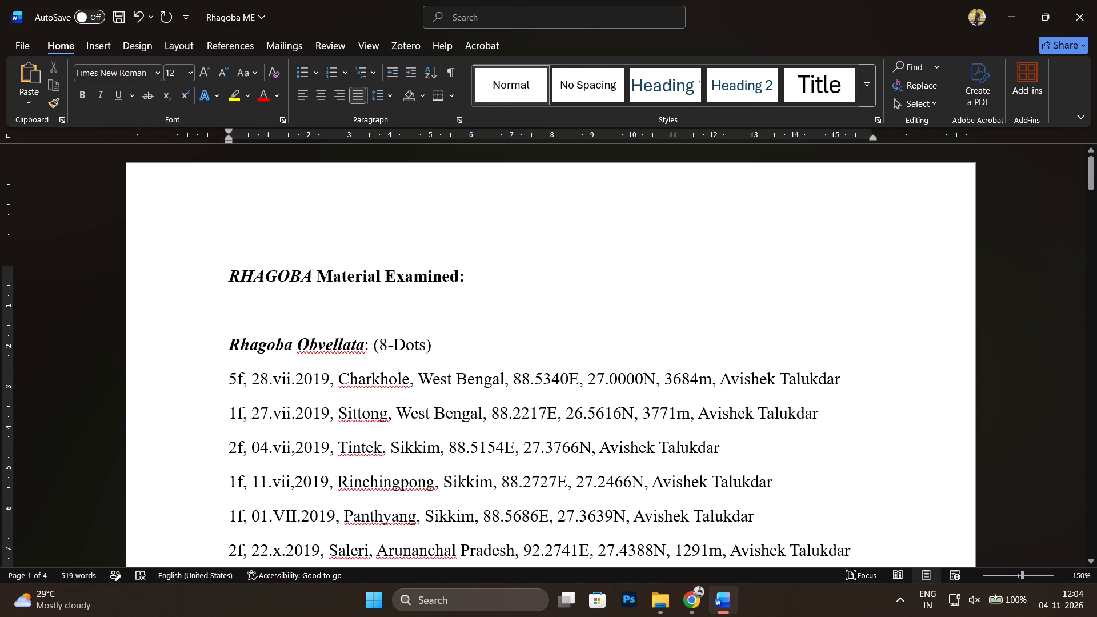
Copy 92.6186 from the 30.vii.2021 Tippi record under R. octomaculalis and enter it as the Elevation Finder latitude in Chrome.
click(385, 455)
scroll(473, 431, down, 2)
scroll(473, 431, up, 1)
scroll(473, 431, down, 1)
scroll(525, 429, down, 3)
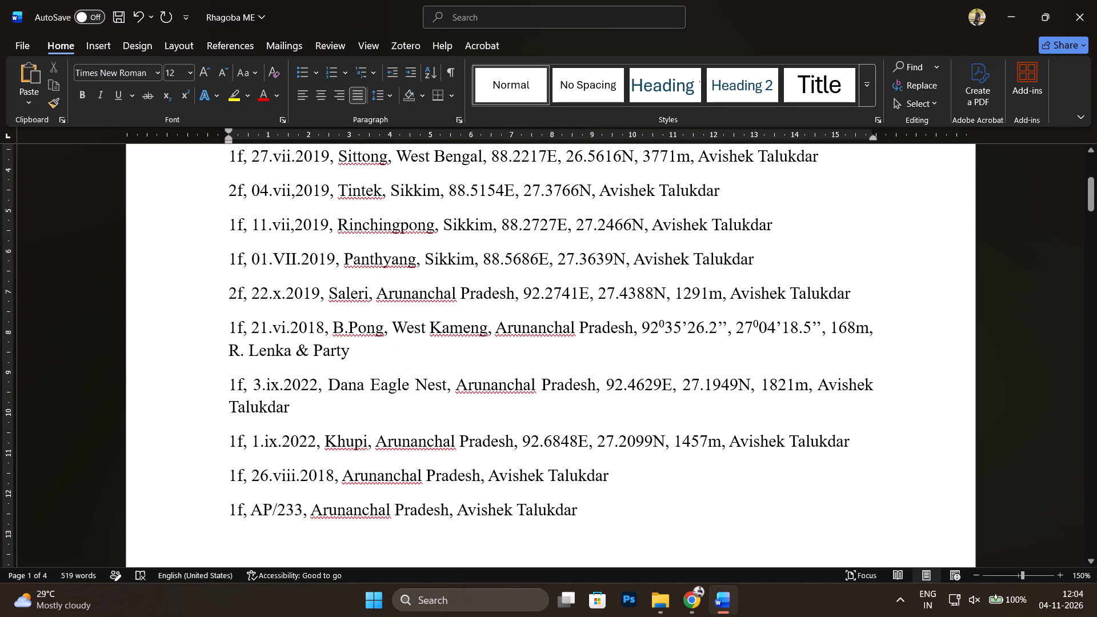
scroll(514, 474, down, 1)
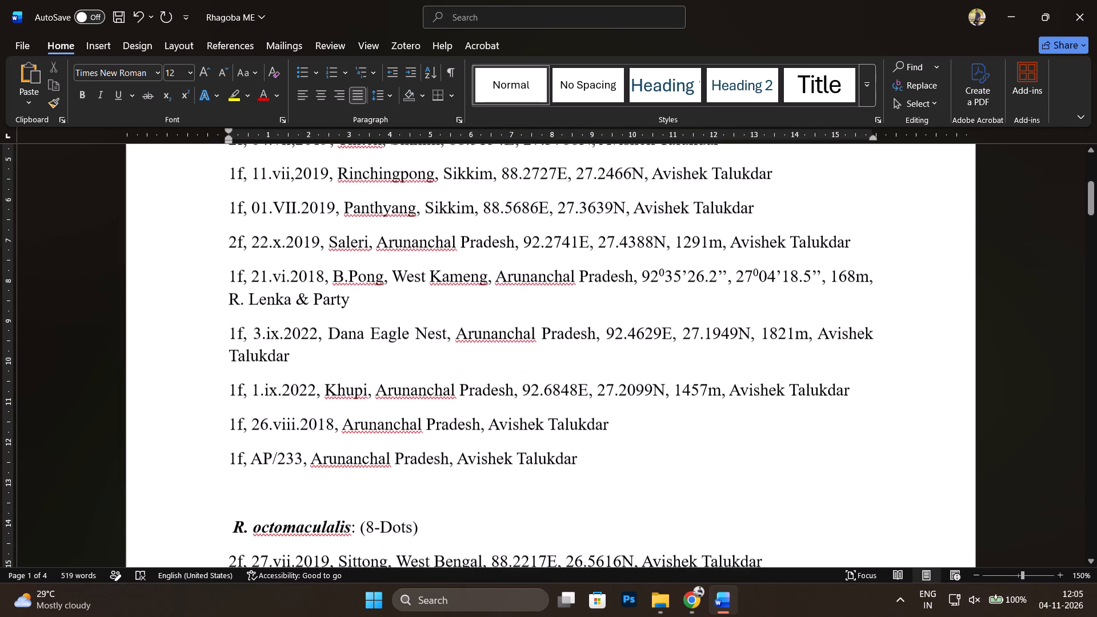
scroll(481, 463, down, 3)
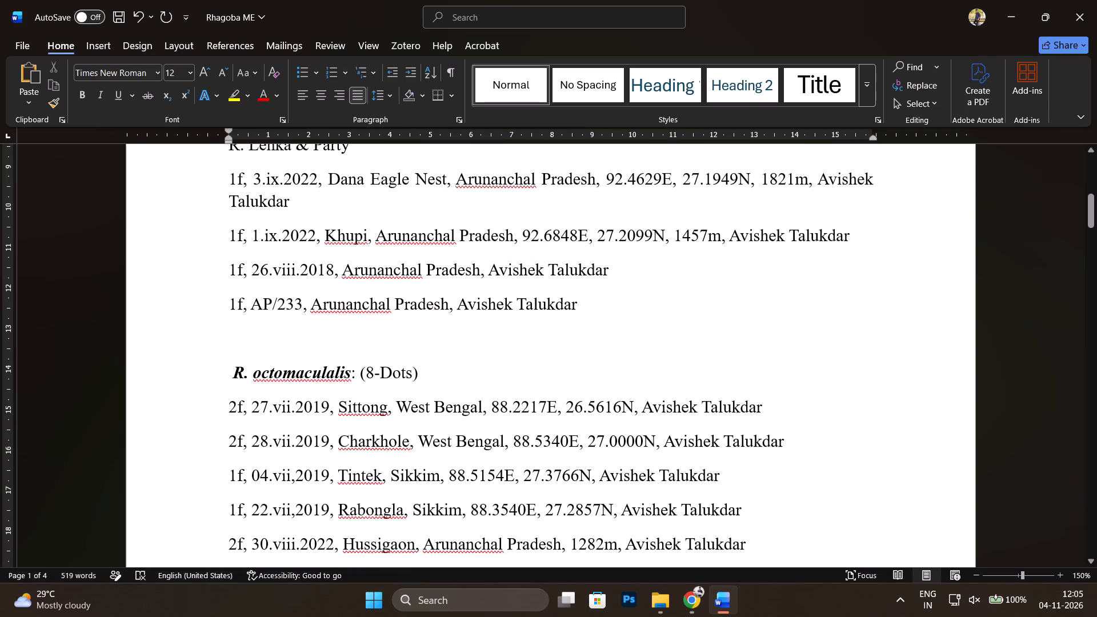
scroll(546, 428, down, 2)
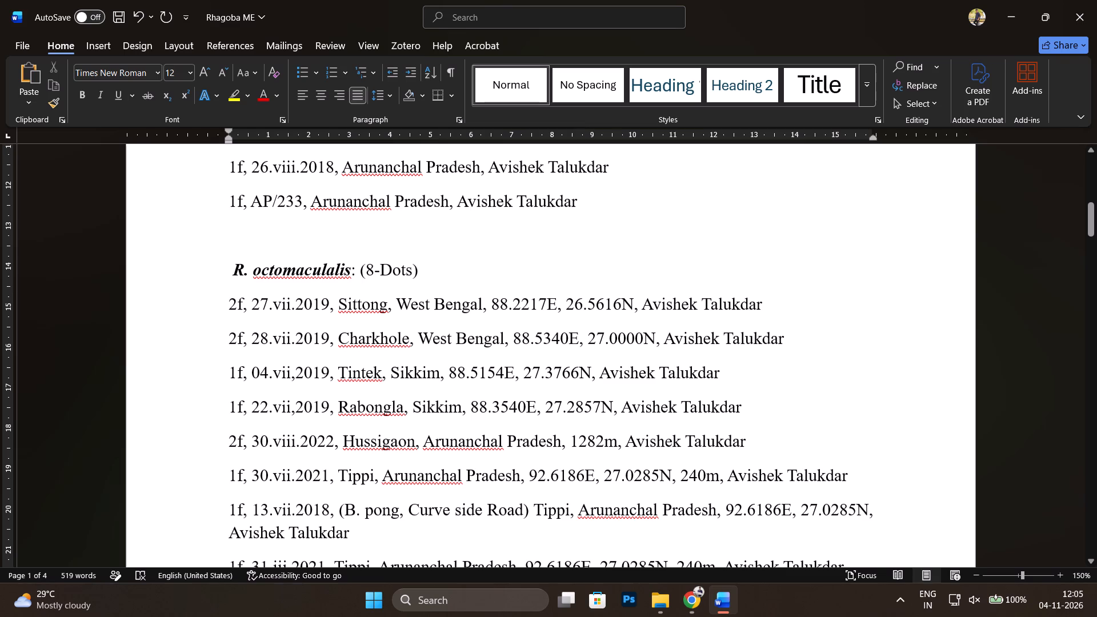
drag(530, 474, 560, 477)
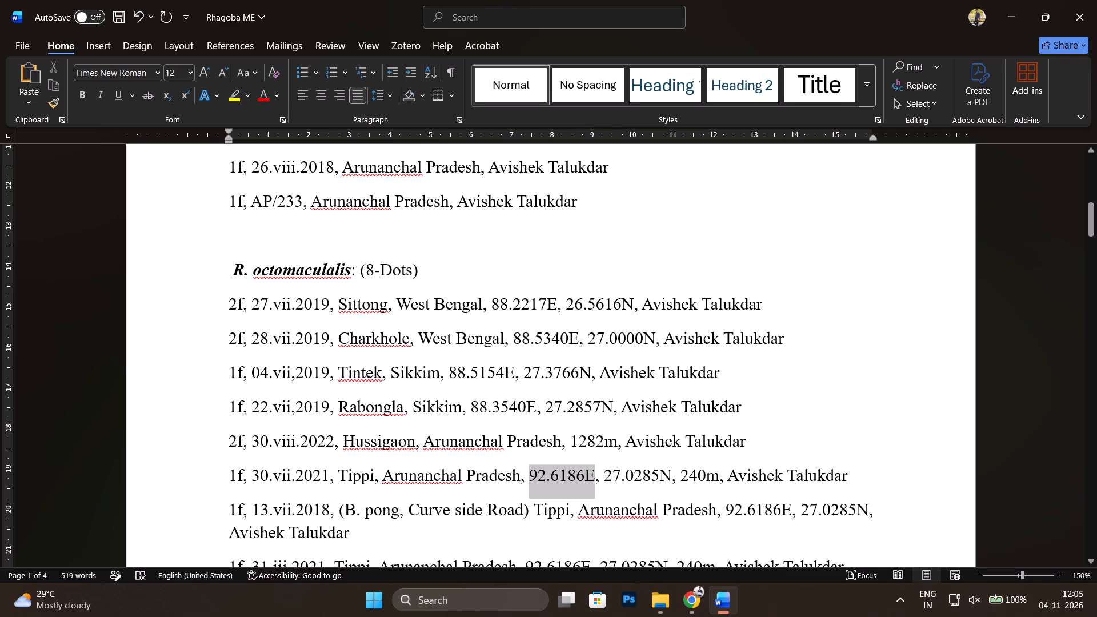
drag(560, 477, 582, 474)
key(ctrl+c)
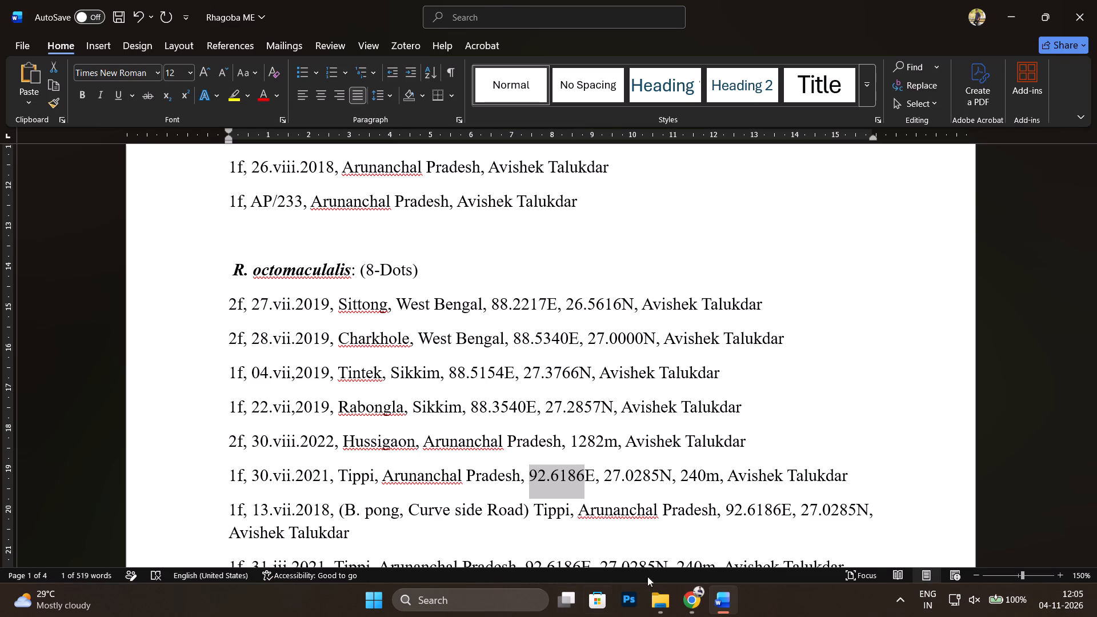
click(697, 605)
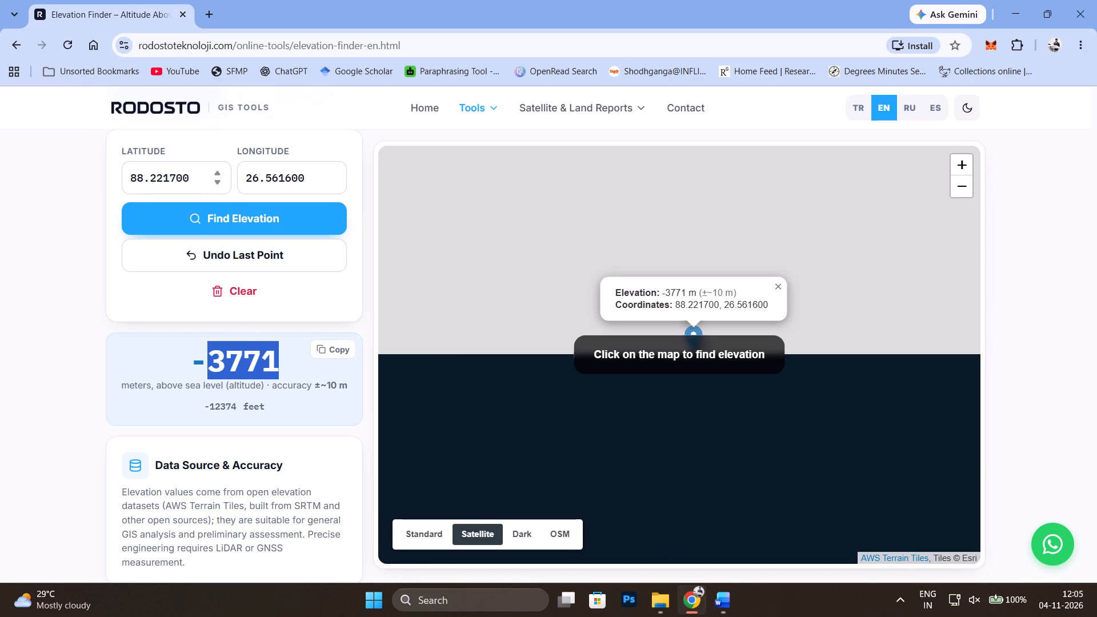
triple_click(200, 180)
key(ctrl+v)
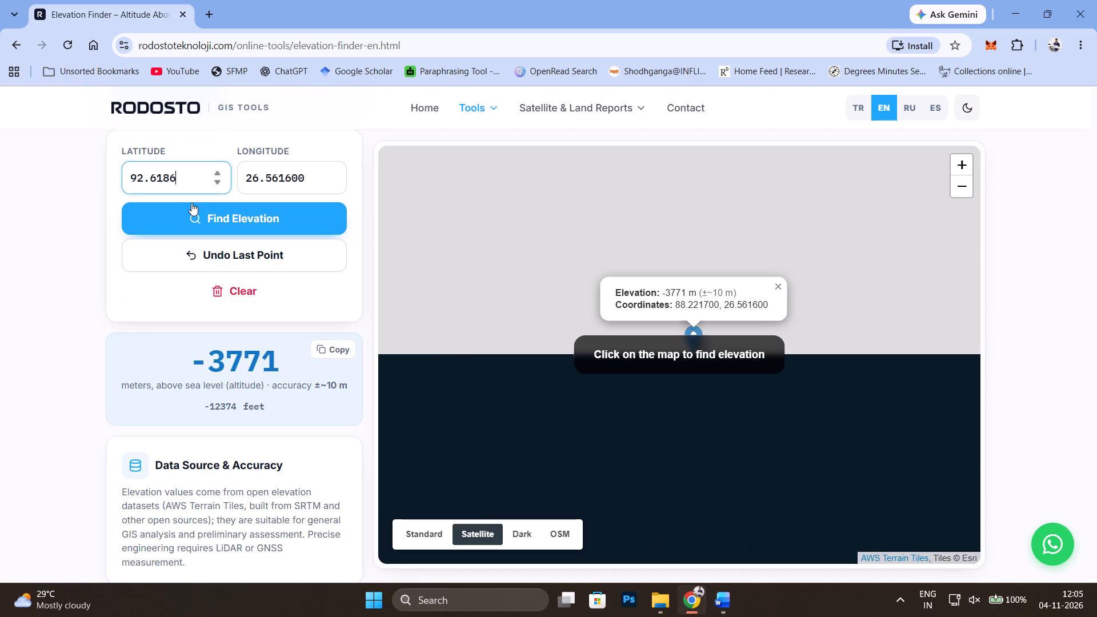
Copy 27.0285 from the same Tippi record in Word, enter it as the Elevation Finder longitude in Chrome, and find the elevation.
click(724, 607)
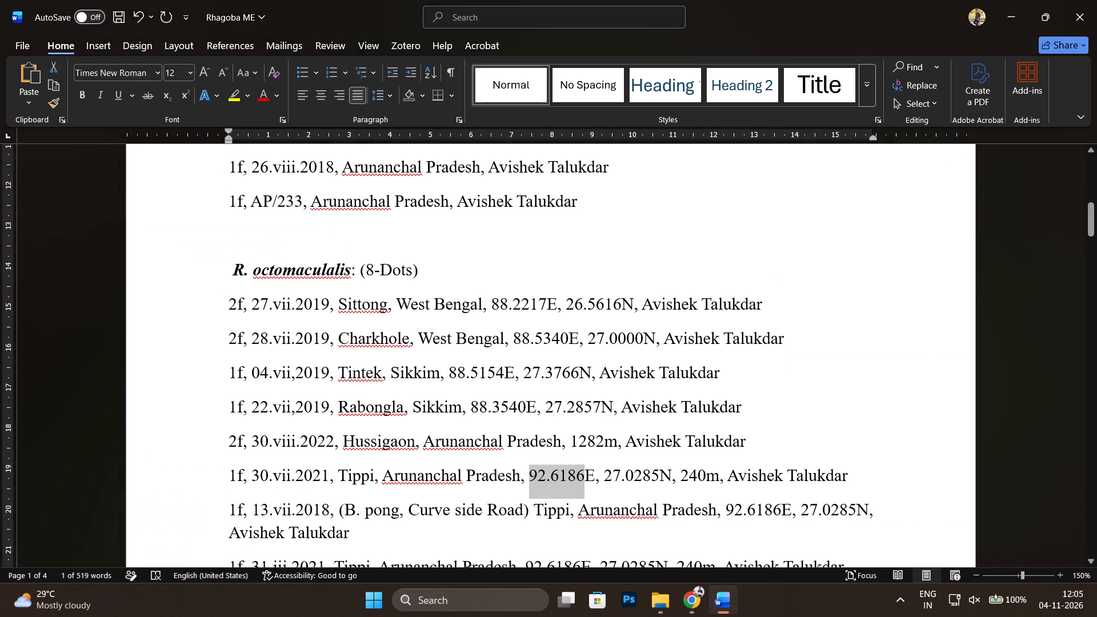
click(620, 474)
drag(602, 476, 643, 476)
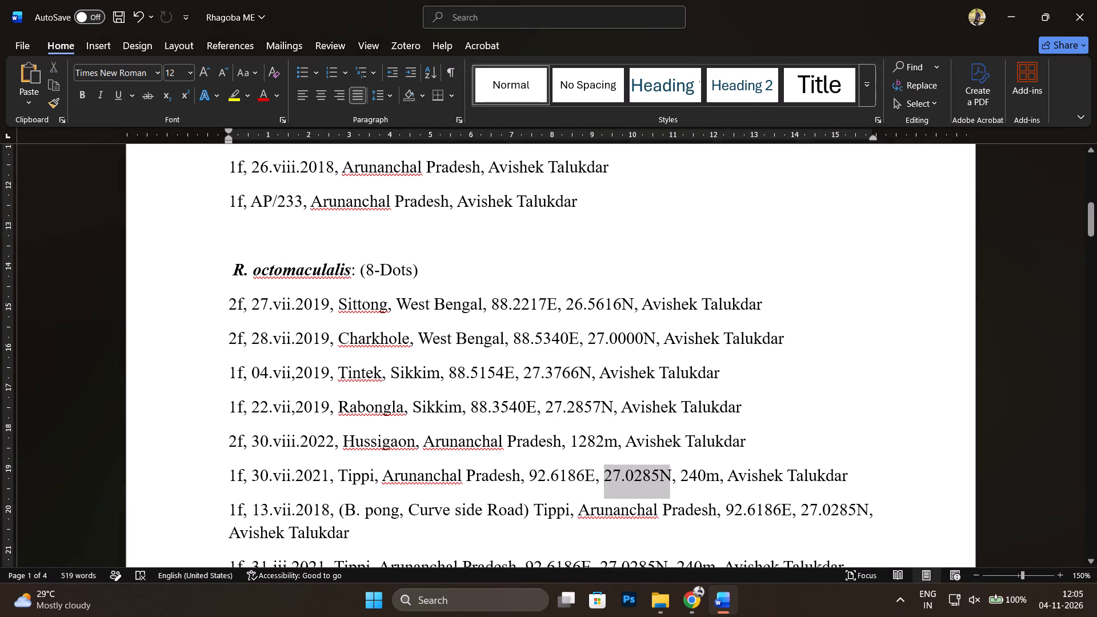
drag(643, 476, 655, 475)
key(ctrl+c)
click(696, 606)
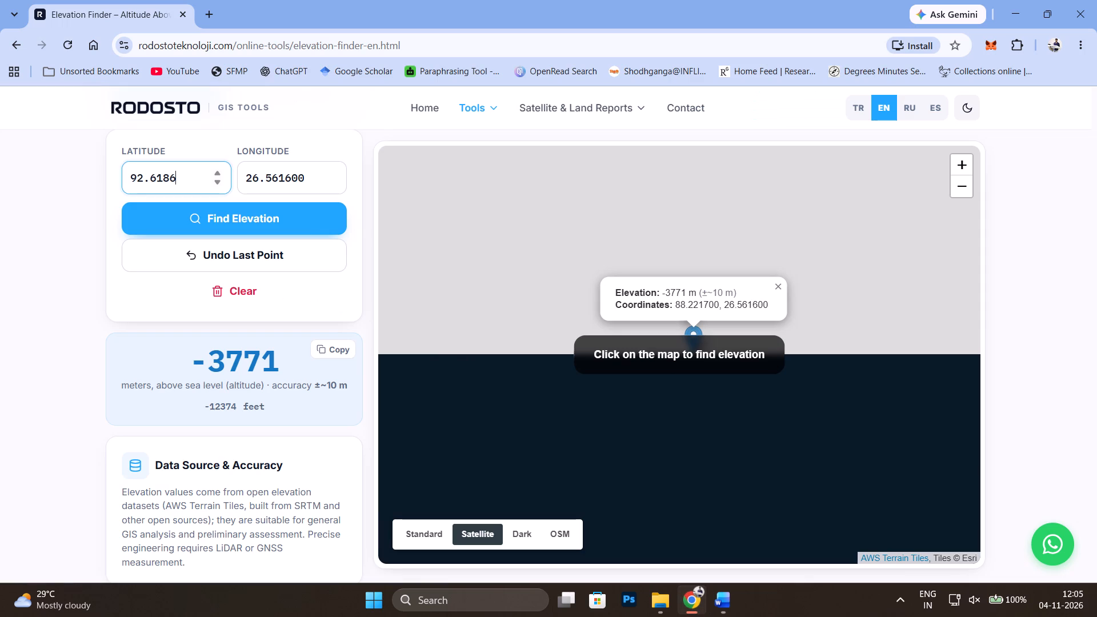
triple_click(285, 181)
key(ctrl+v)
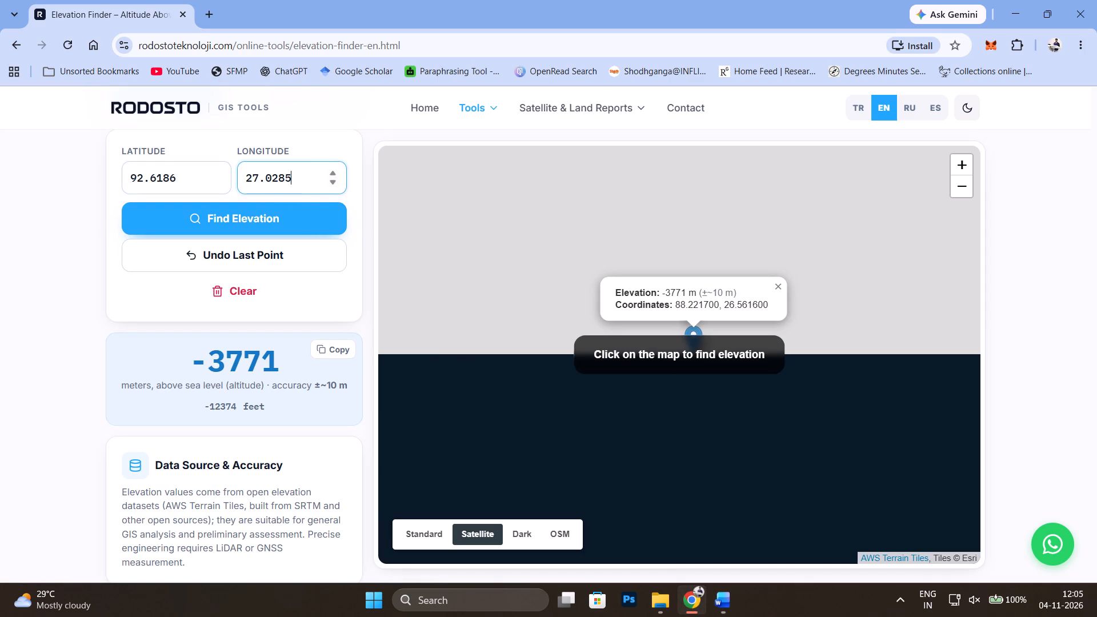
click(323, 213)
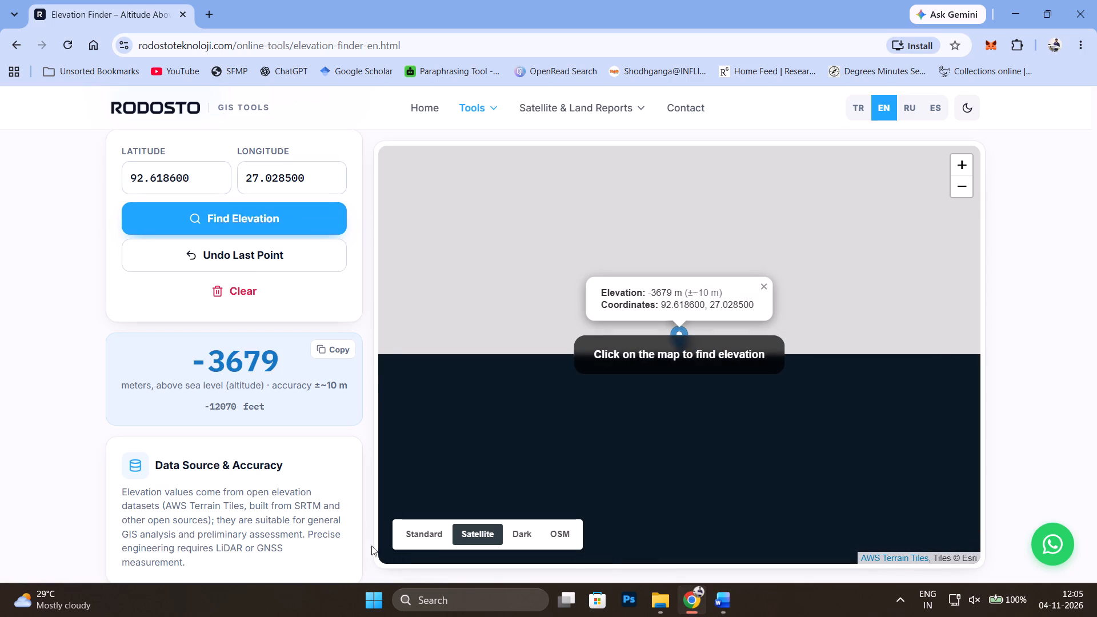
Switch the elevation map to the Standard base layer and dismiss the point's elevation popup.
click(430, 532)
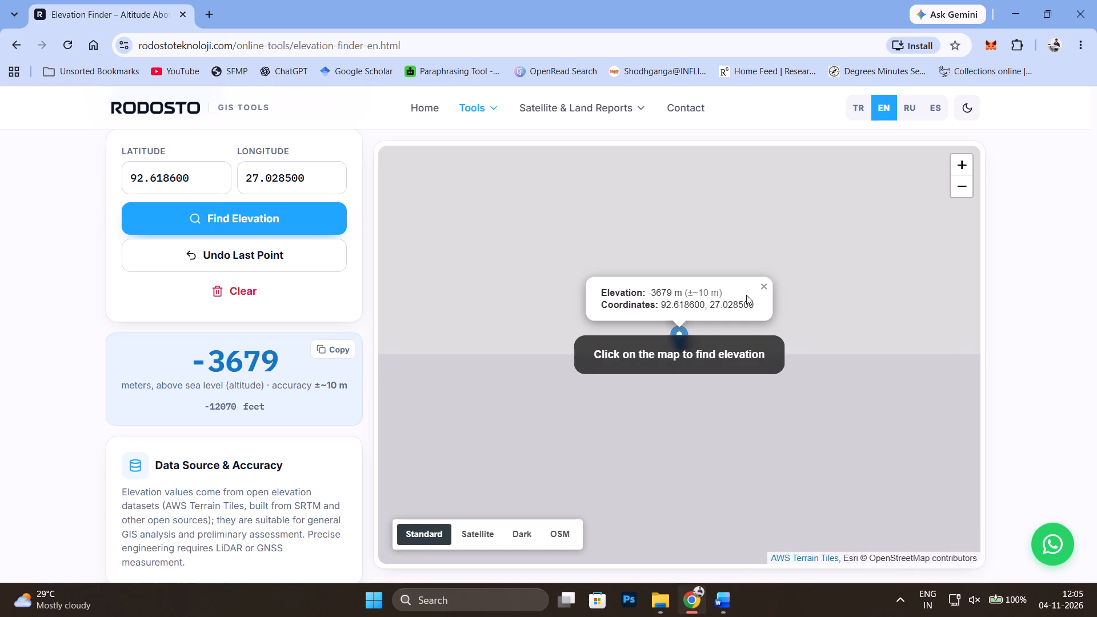
click(762, 291)
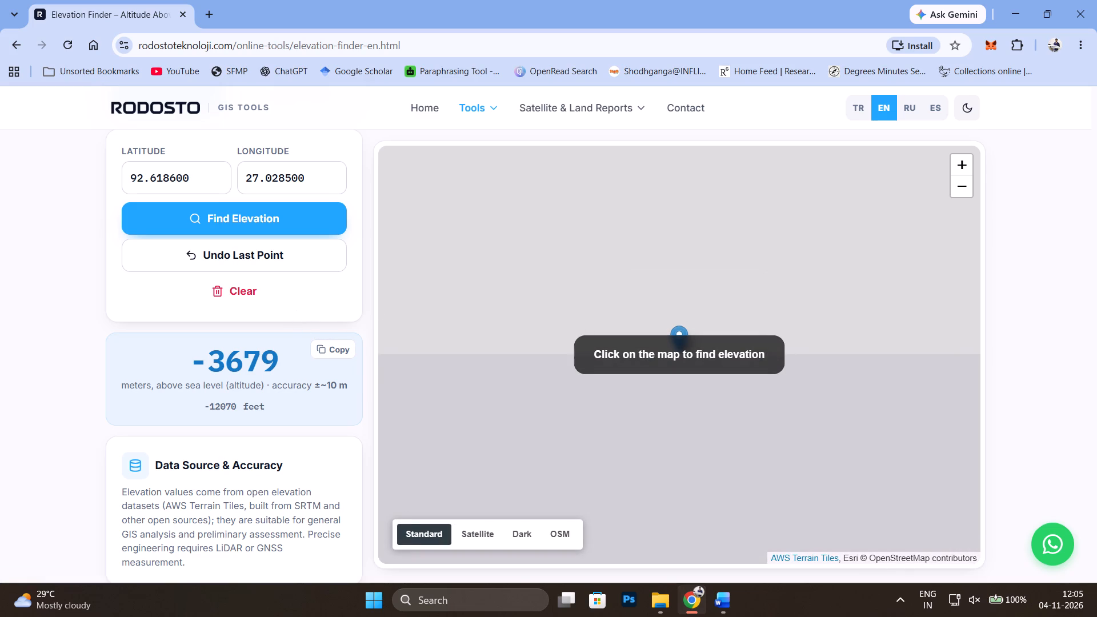
Pick a point on the map just beside the existing marker to look up its elevation.
click(627, 366)
click(718, 371)
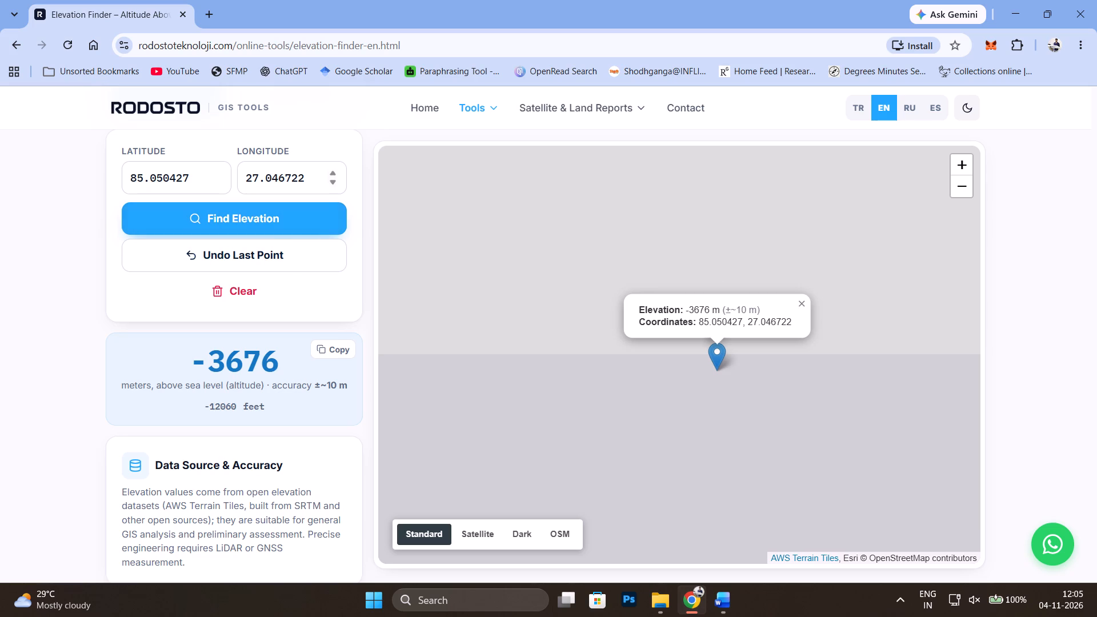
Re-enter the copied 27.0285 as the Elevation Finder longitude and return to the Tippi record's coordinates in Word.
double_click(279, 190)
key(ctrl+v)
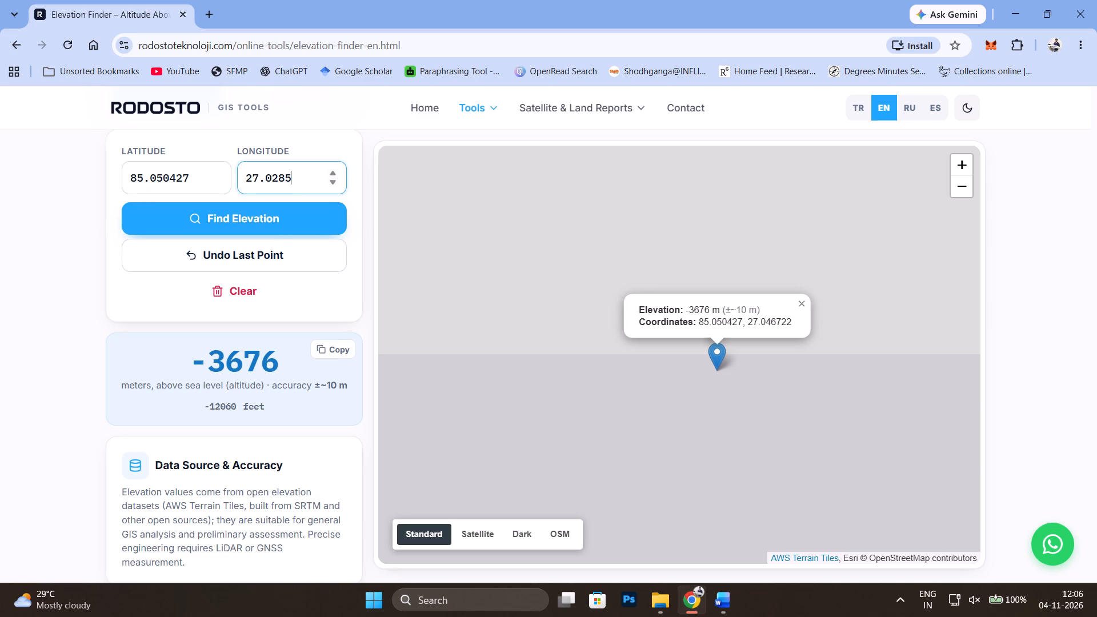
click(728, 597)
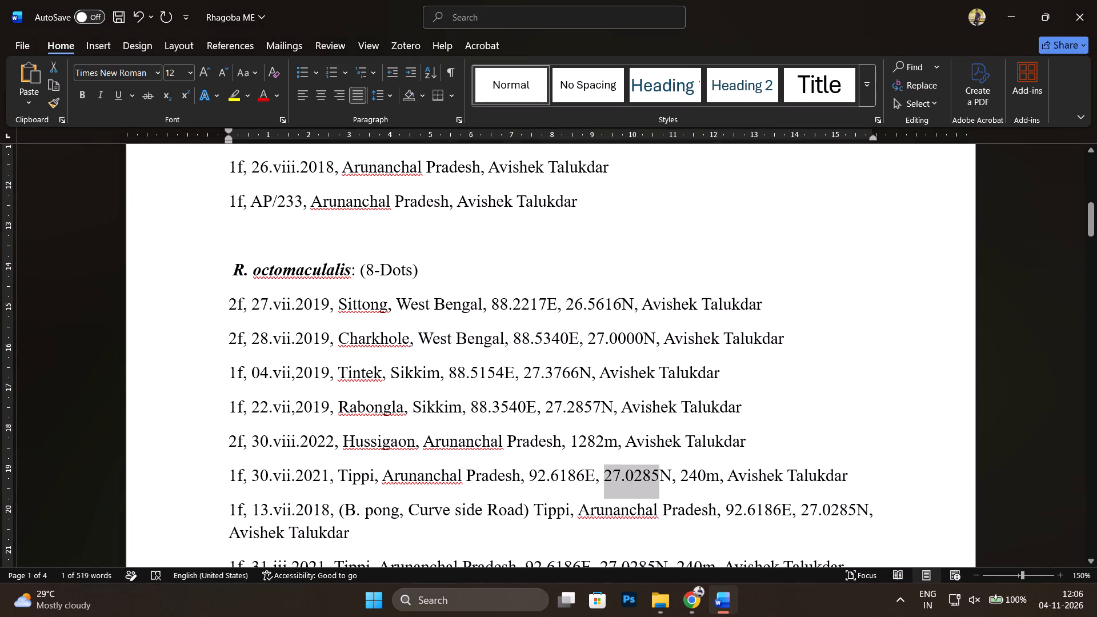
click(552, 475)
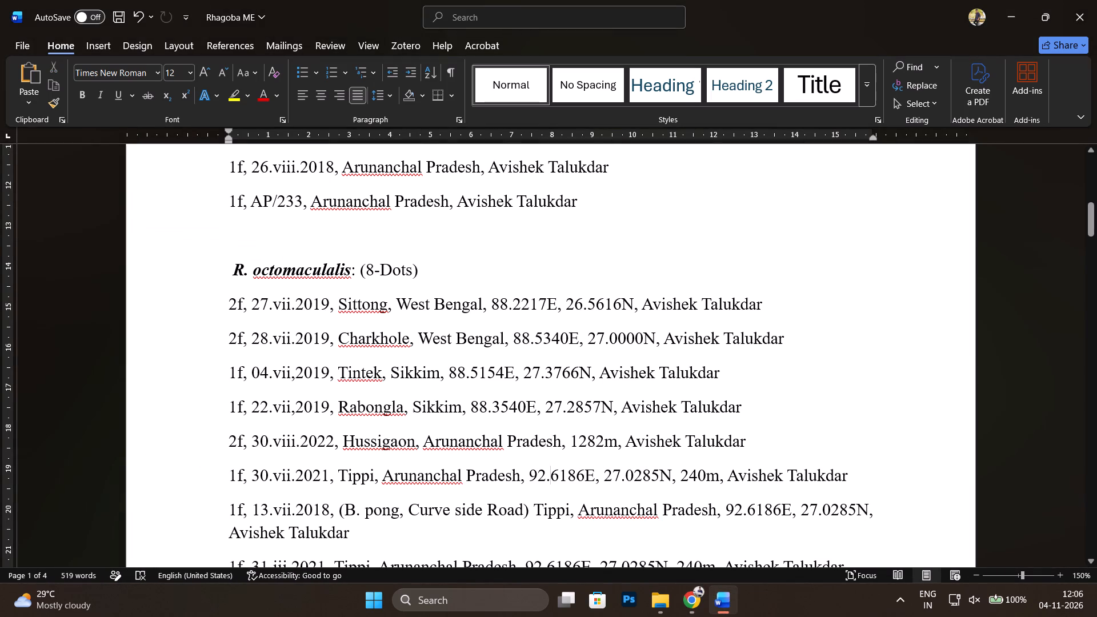
Copy 27.1023 from the 13.ix.2022 Sessa record and enter it as both latitude and longitude in Chrome's Elevation Finder.
scroll(518, 424, down, 4)
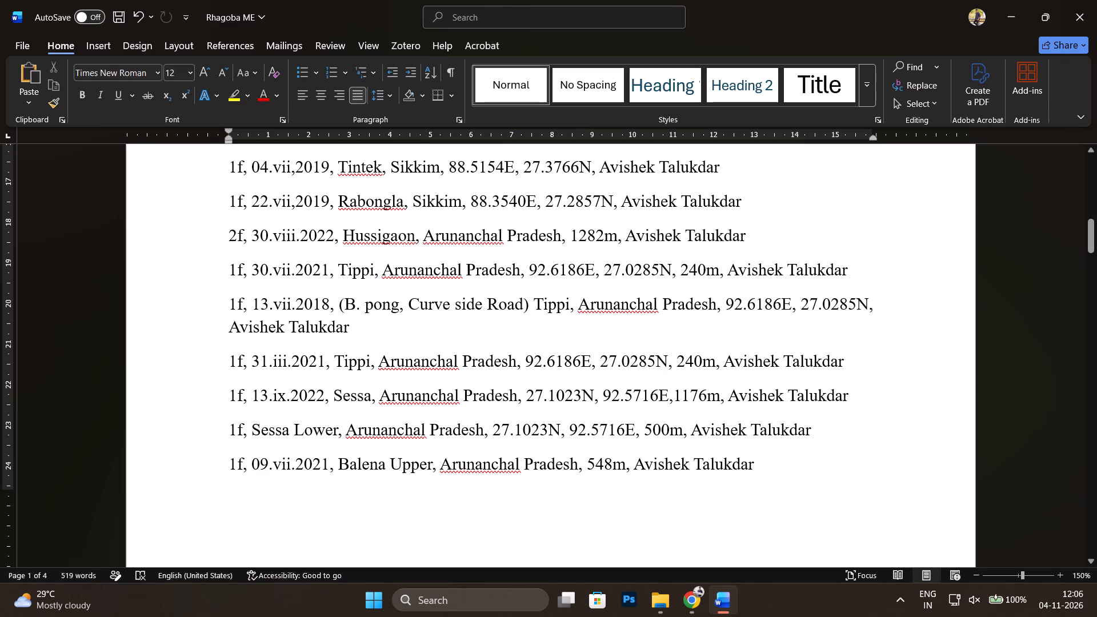
drag(525, 395, 575, 397)
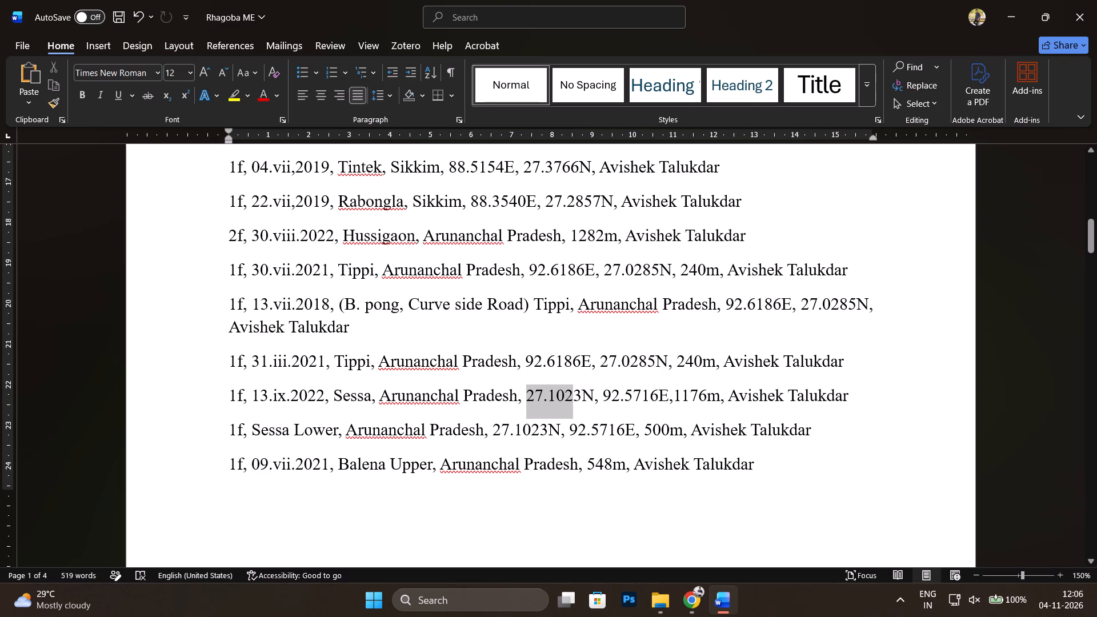
drag(575, 397, 580, 398)
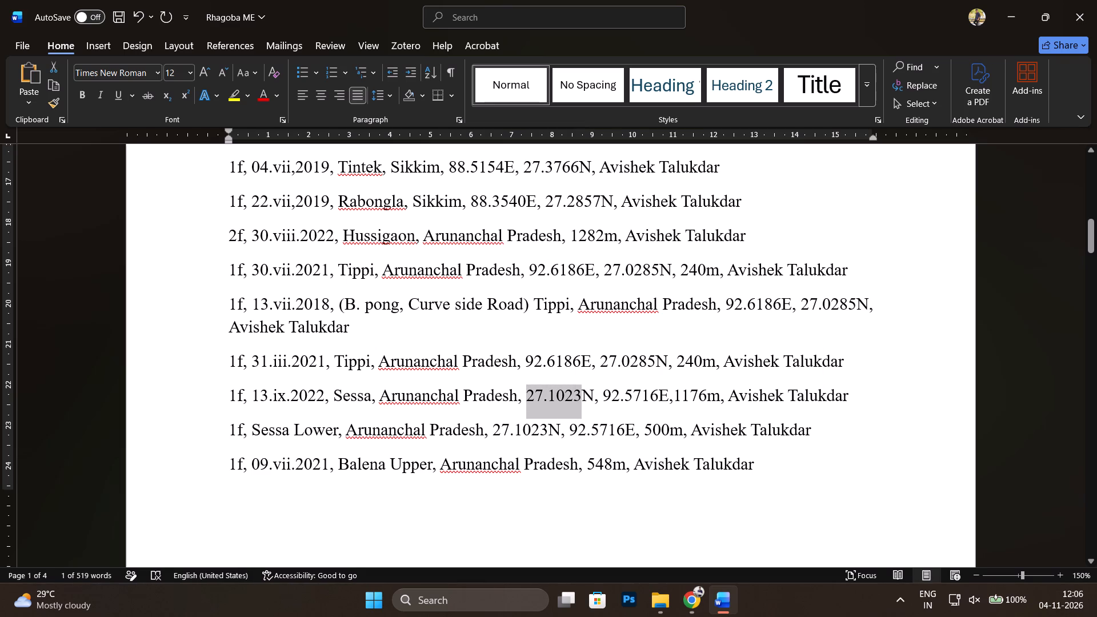
key(ctrl+c)
click(694, 599)
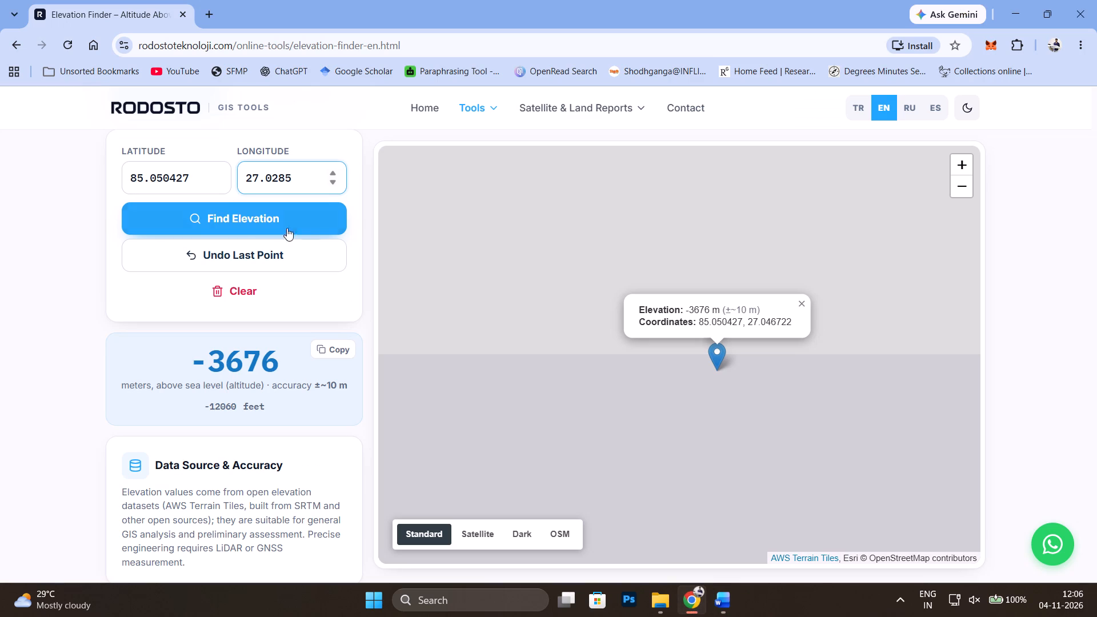
double_click(158, 172)
key(ctrl+v)
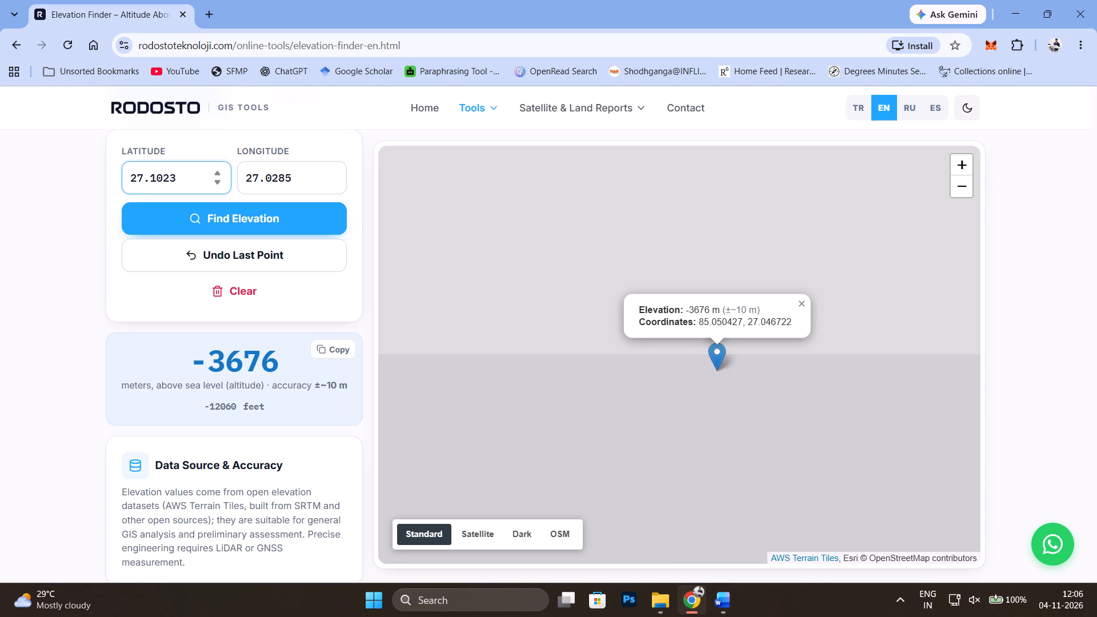
triple_click(298, 183)
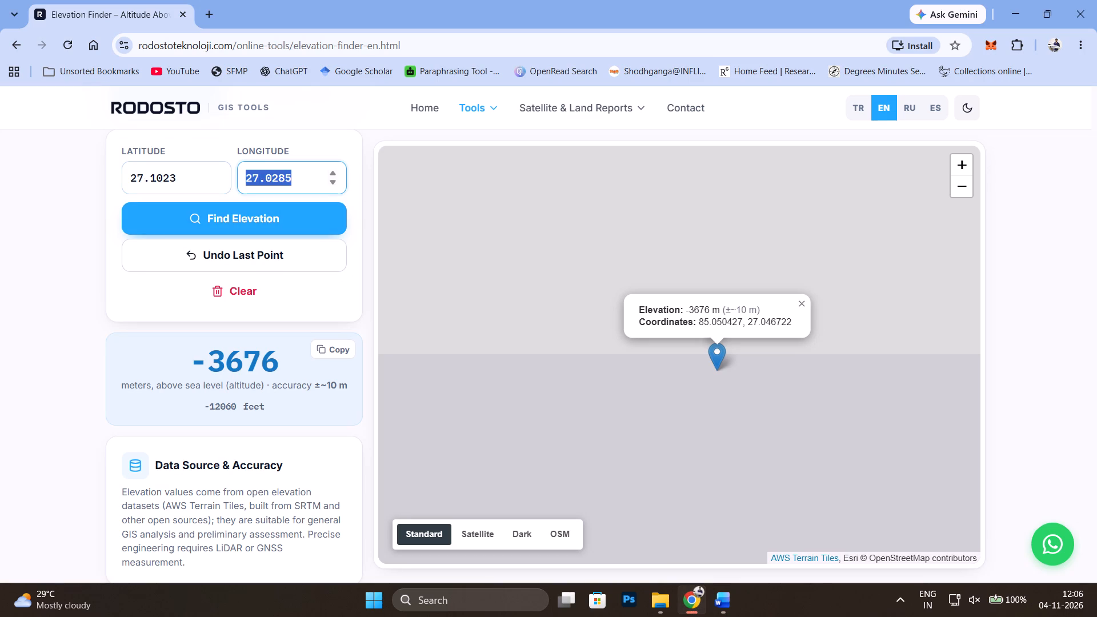
key(ctrl+v)
Copy 92.5716E from Word's 13.ix.2022 Sessa record, enter 92.5716 as Chrome's Elevation Finder latitude, look up the elevation, and dismiss its popup.
click(721, 604)
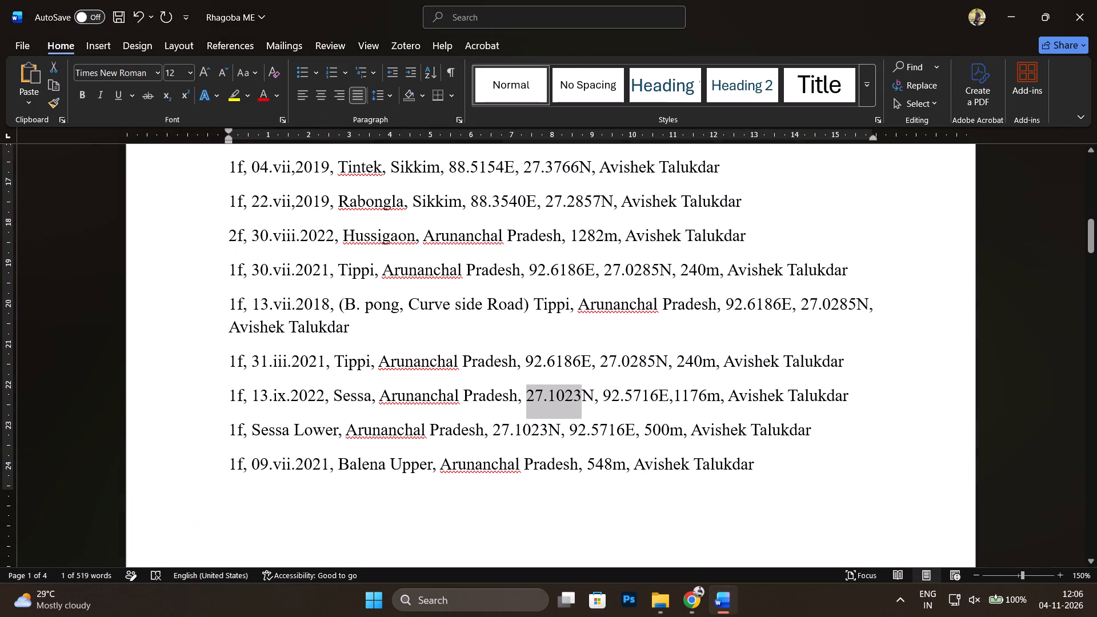
click(620, 395)
drag(606, 395, 652, 394)
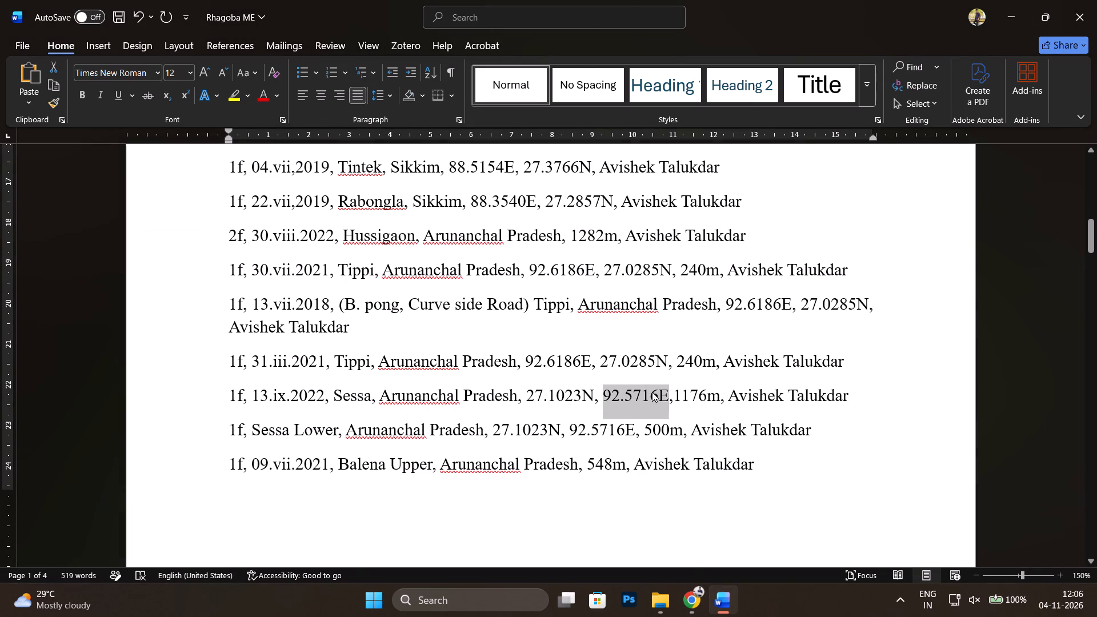
key(ctrl+c)
click(691, 591)
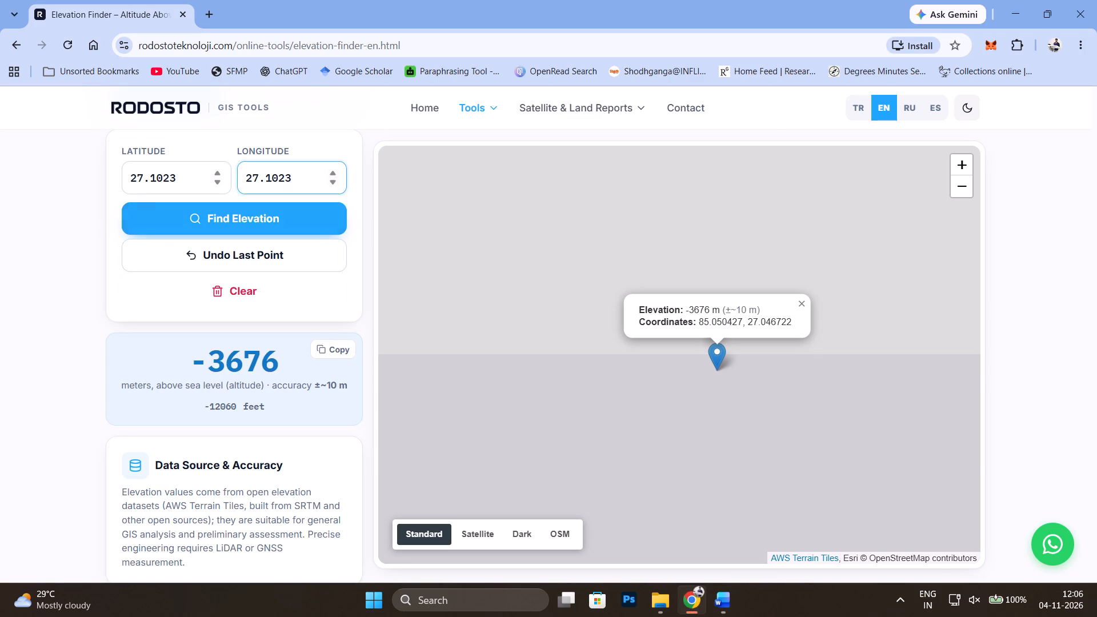
triple_click(185, 174)
key(ctrl+v)
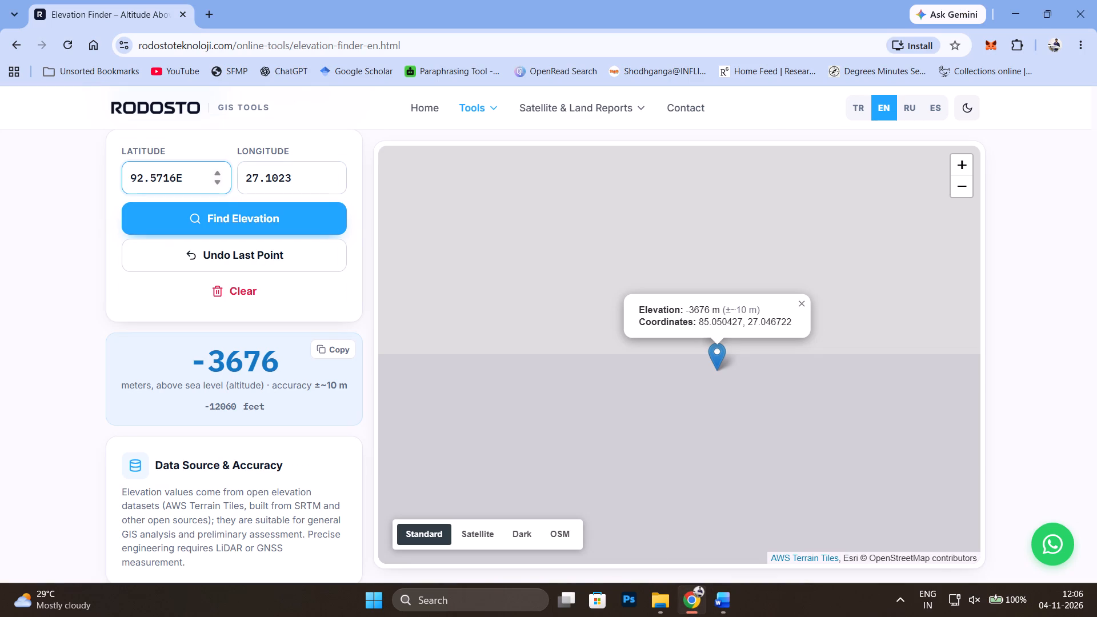
key(BackSpace)
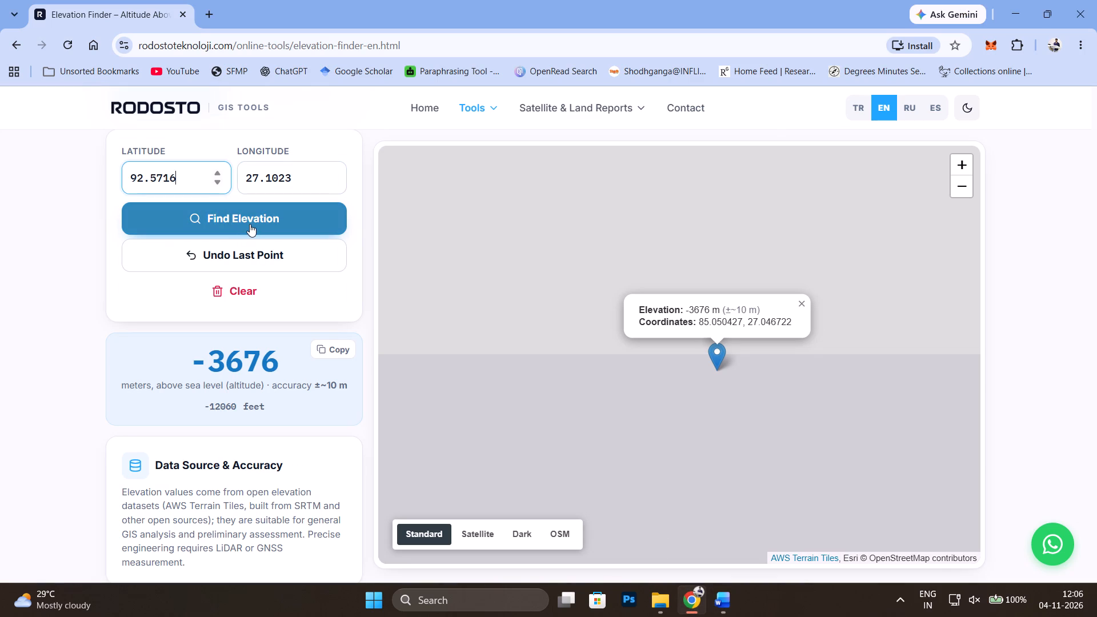
click(250, 224)
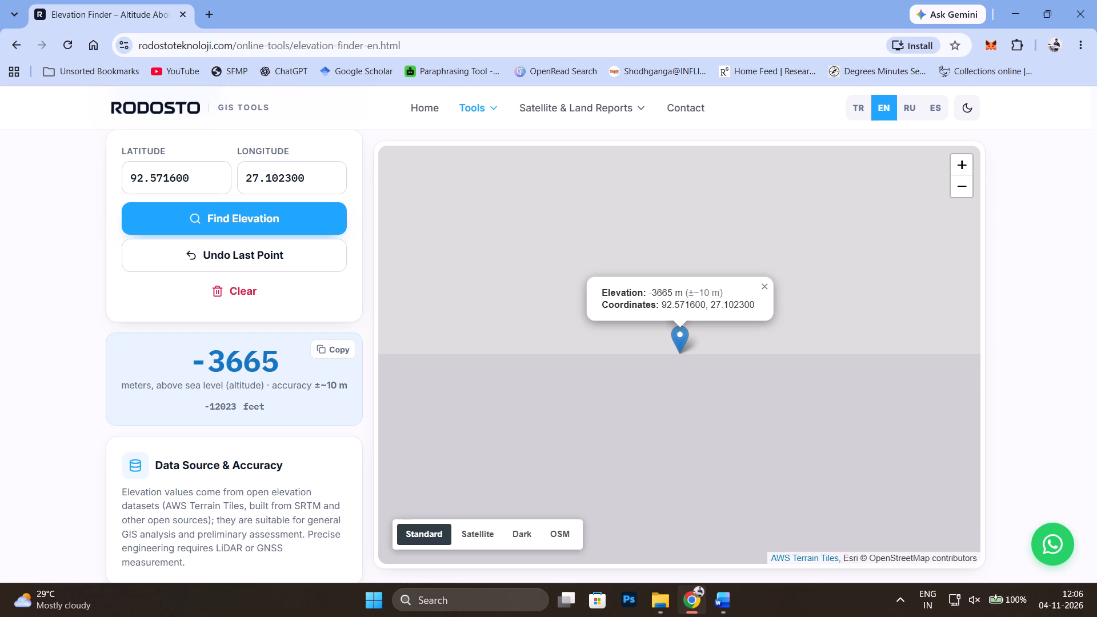
scroll(346, 405, down, 3)
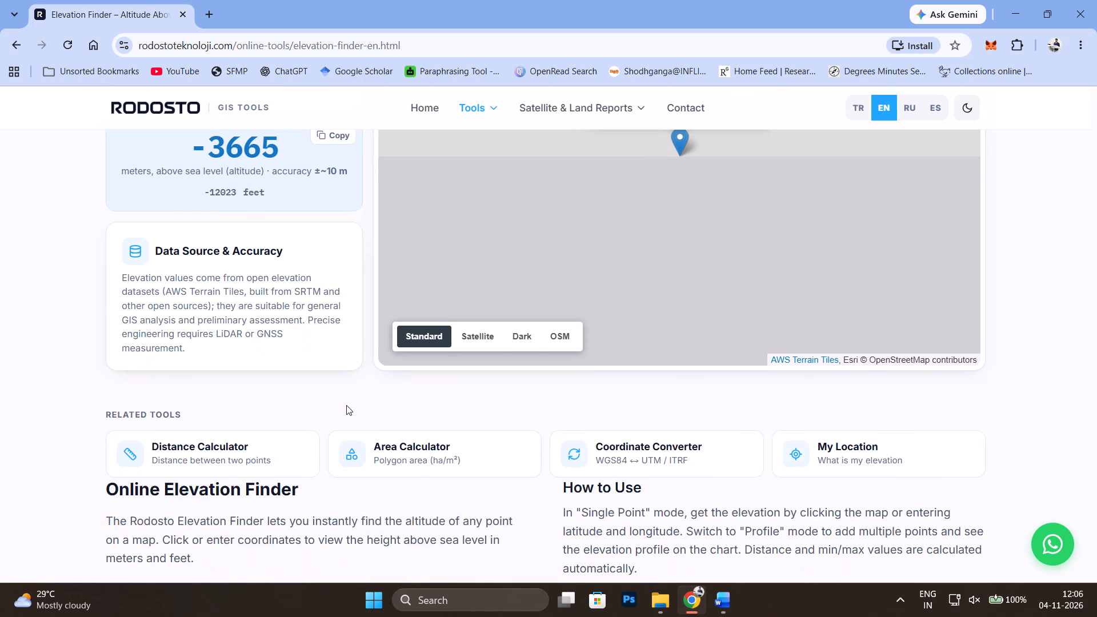
scroll(663, 389, up, 4)
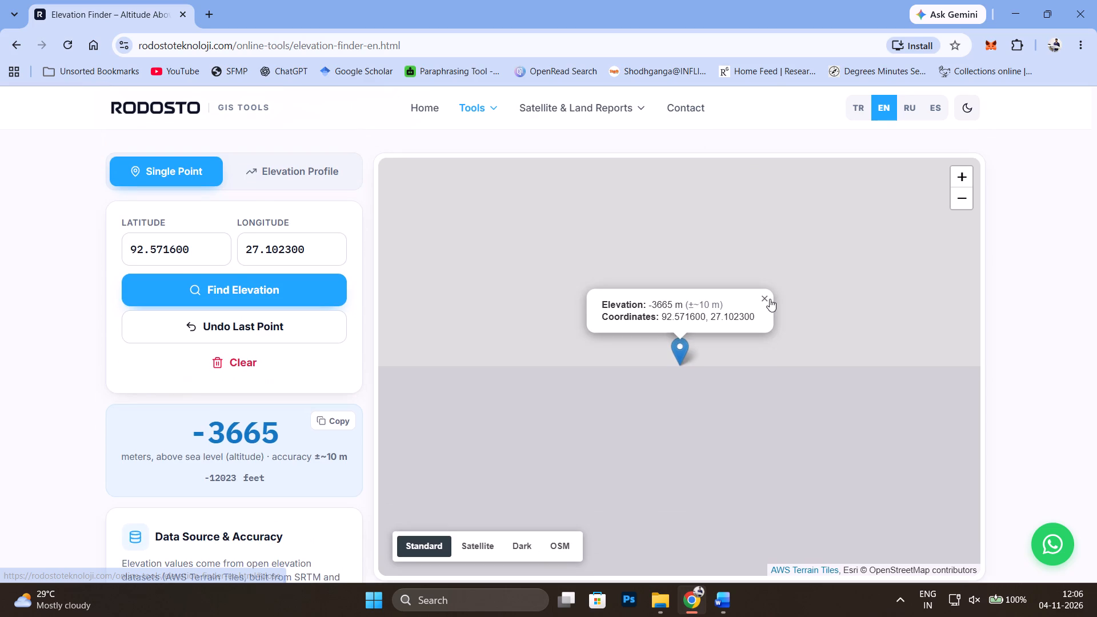
click(766, 299)
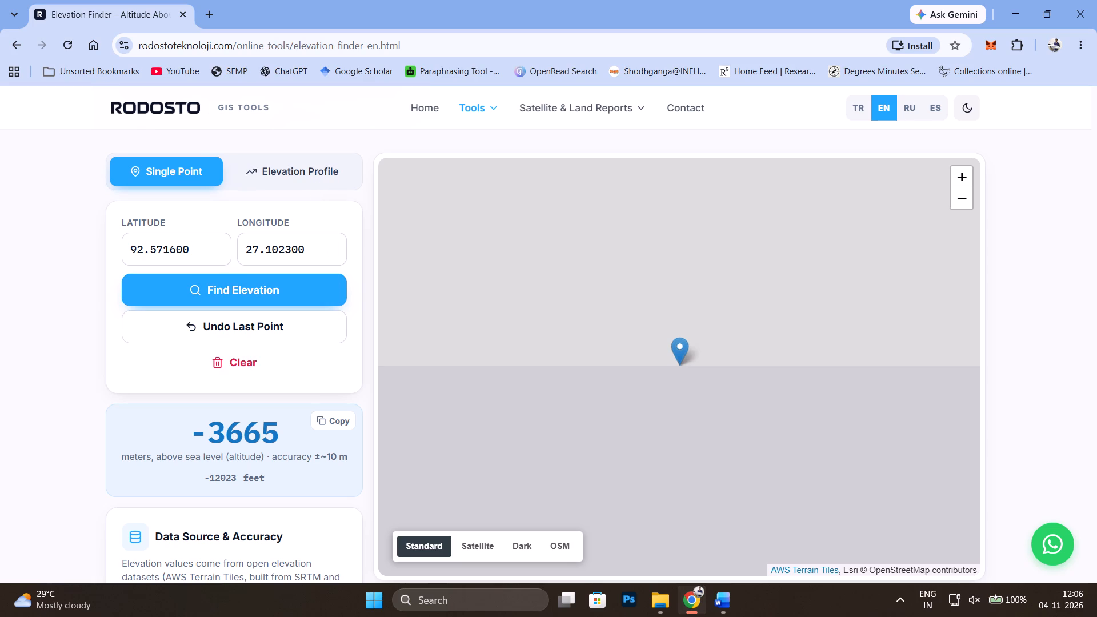
Return to the "coordinate to elevation" search results and open the Free Map Tools Elevation Finder.
scroll(457, 338, up, 3)
click(263, 206)
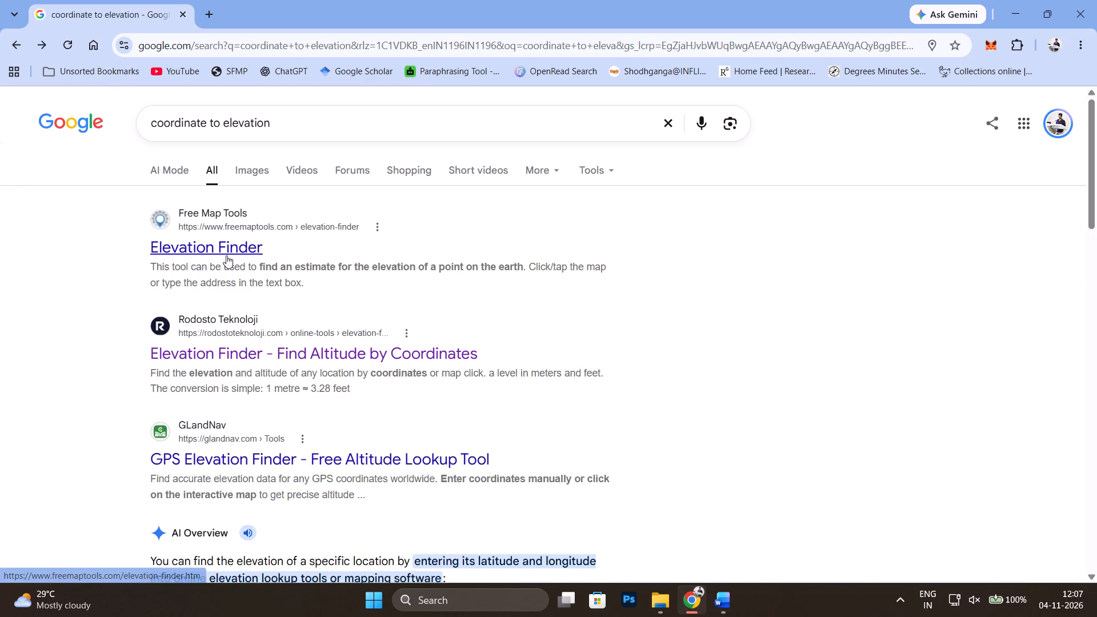
click(226, 255)
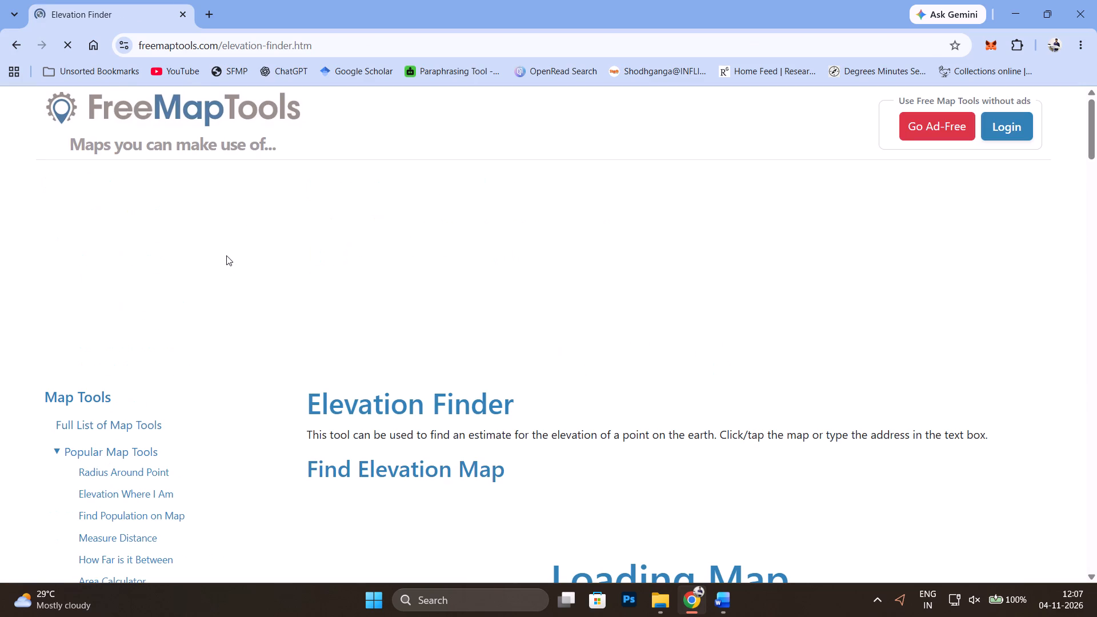
Set the Elevation Finder's location search type to Latitude, Longitude.
scroll(679, 326, down, 2)
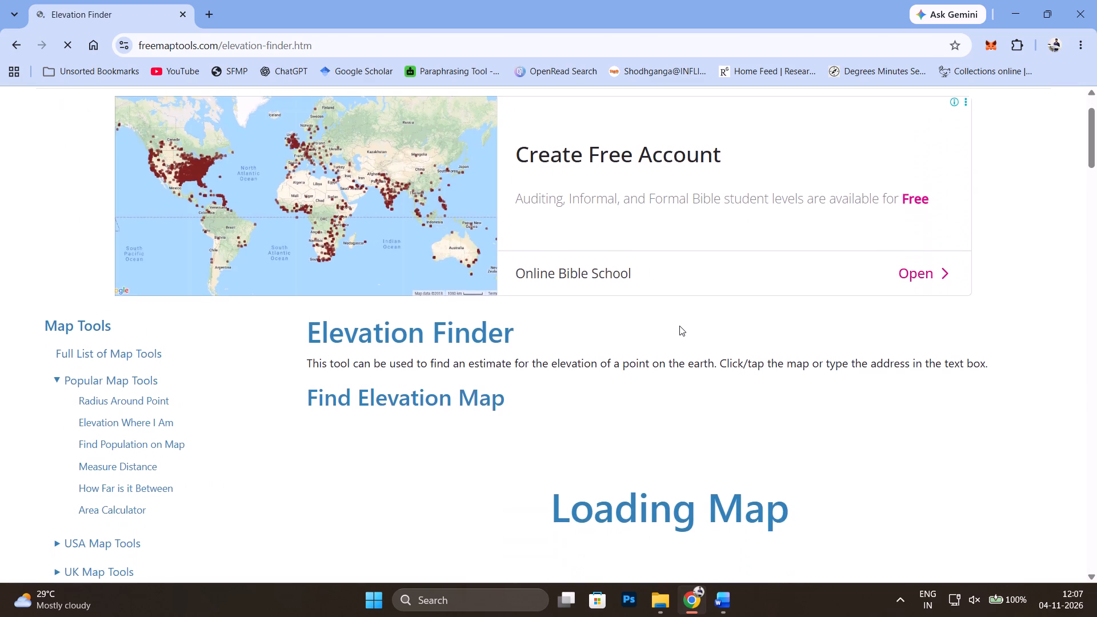
scroll(679, 326, down, 8)
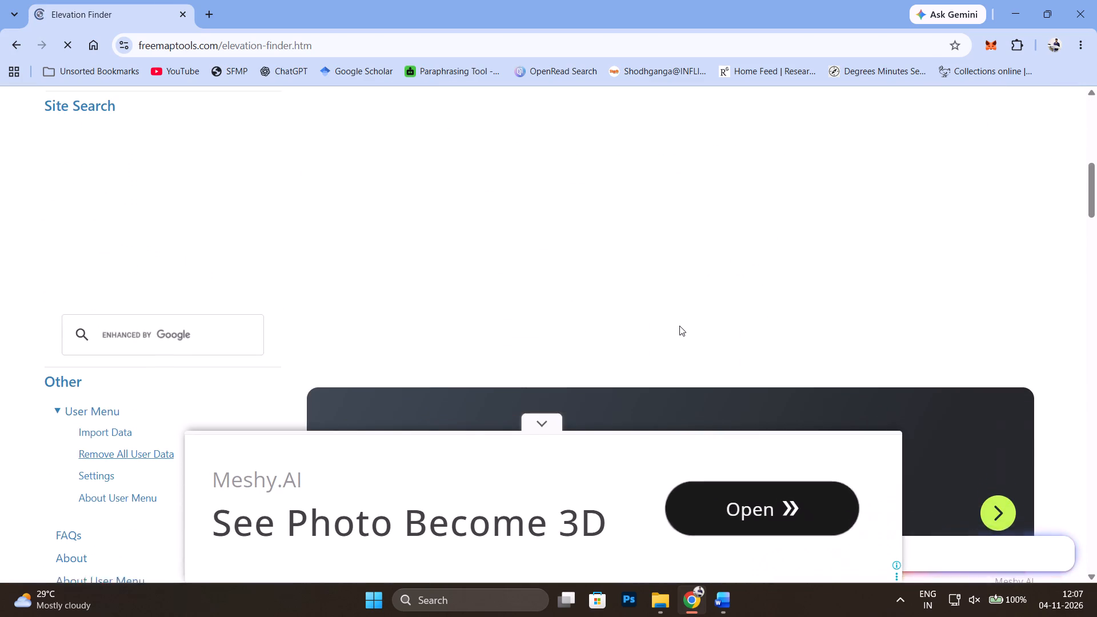
scroll(679, 326, down, 5)
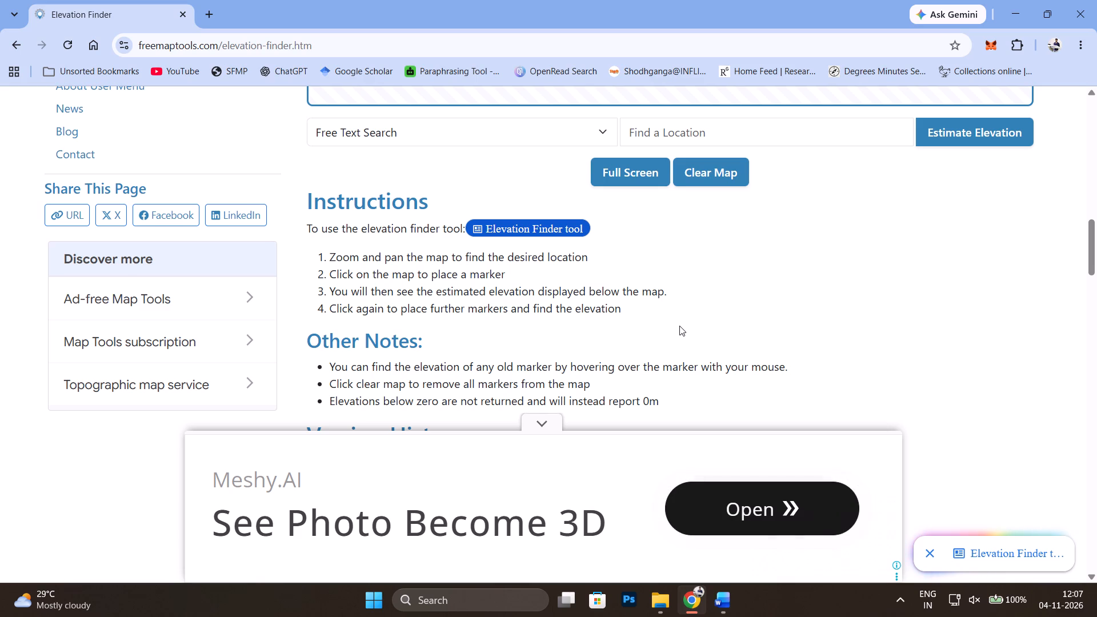
scroll(679, 326, up, 1)
click(709, 196)
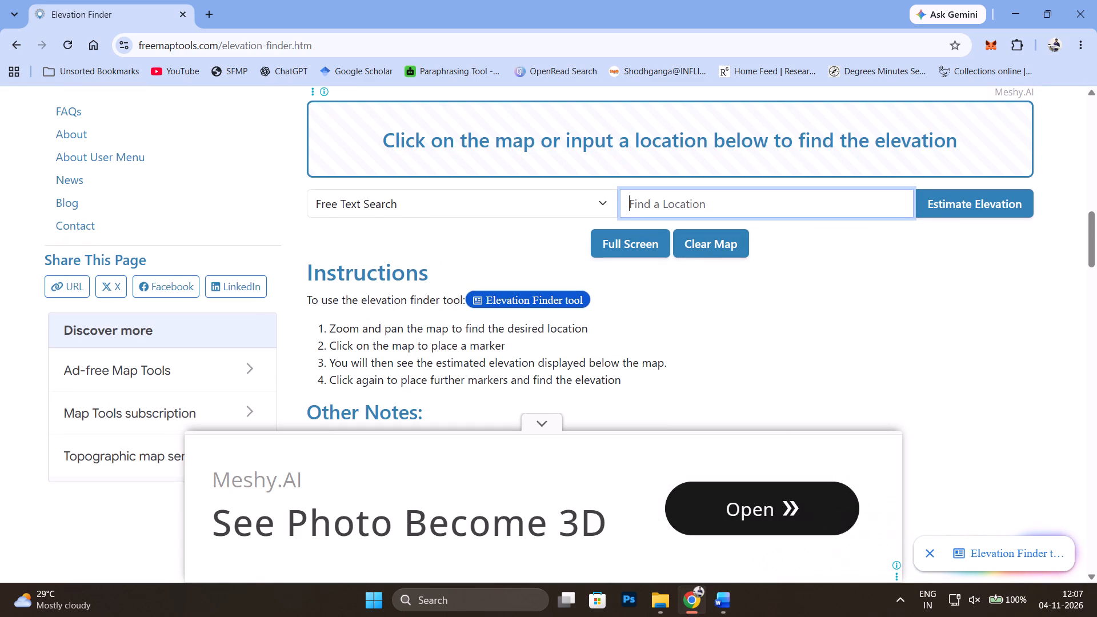
click(598, 207)
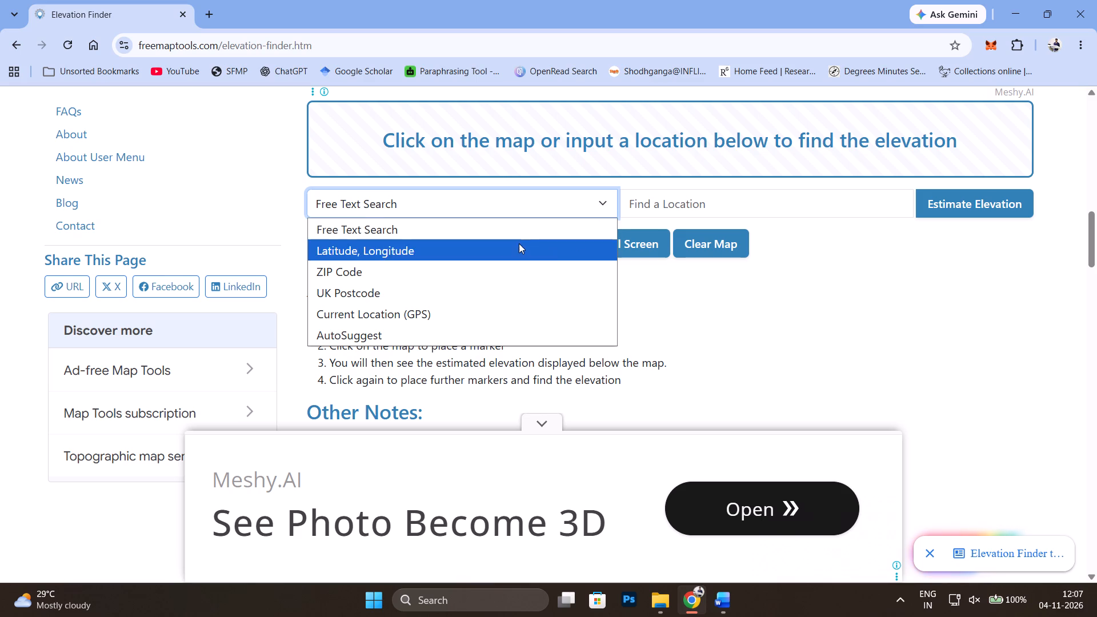
click(519, 245)
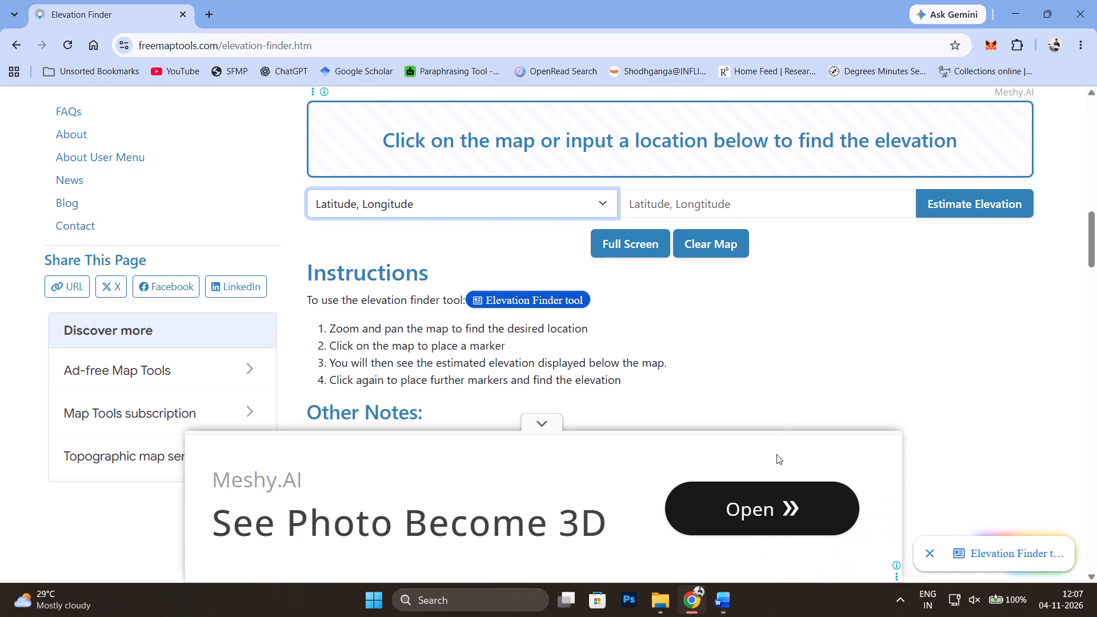
Copy "27.1023N, 92.5716E" from Word's 13.ix.2022 Sessa record into Chrome's Elevation Finder and estimate its elevation.
click(719, 600)
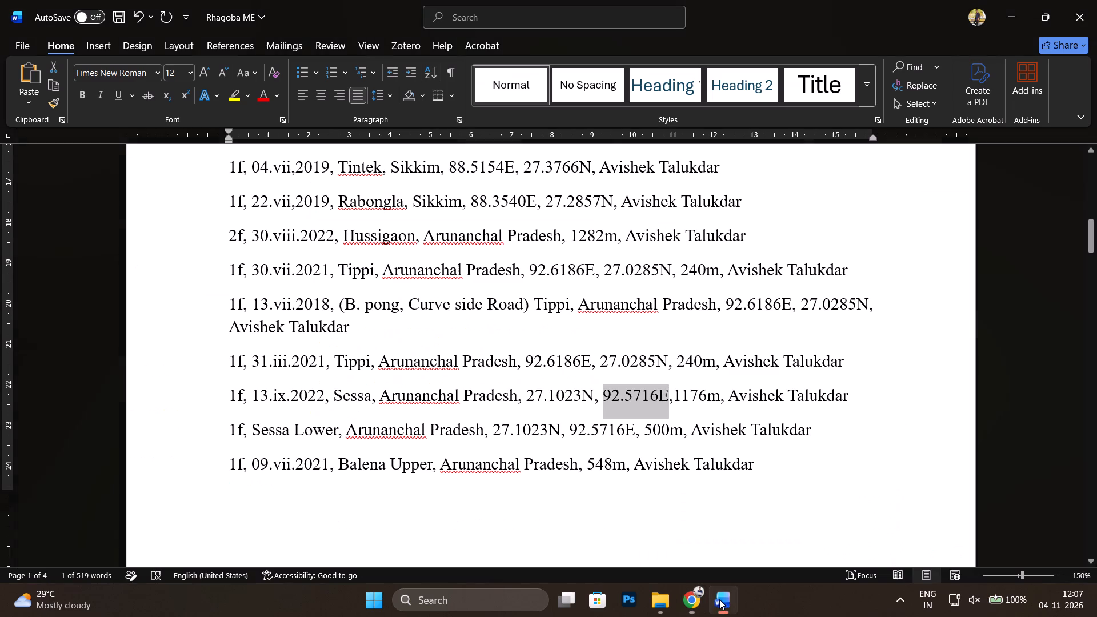
click(642, 416)
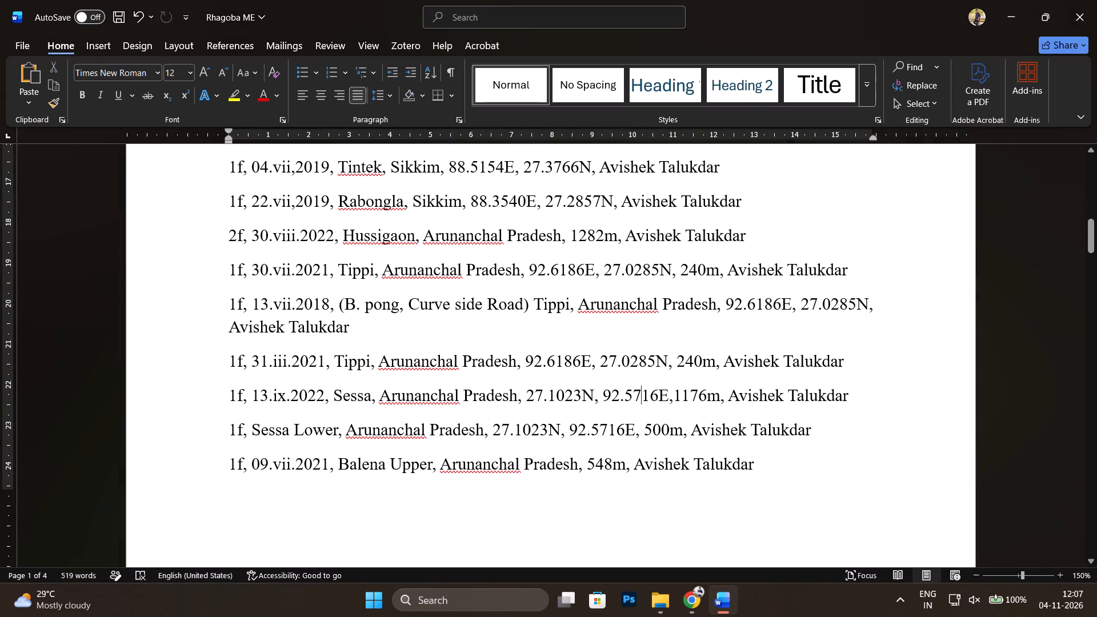
drag(527, 393, 644, 399)
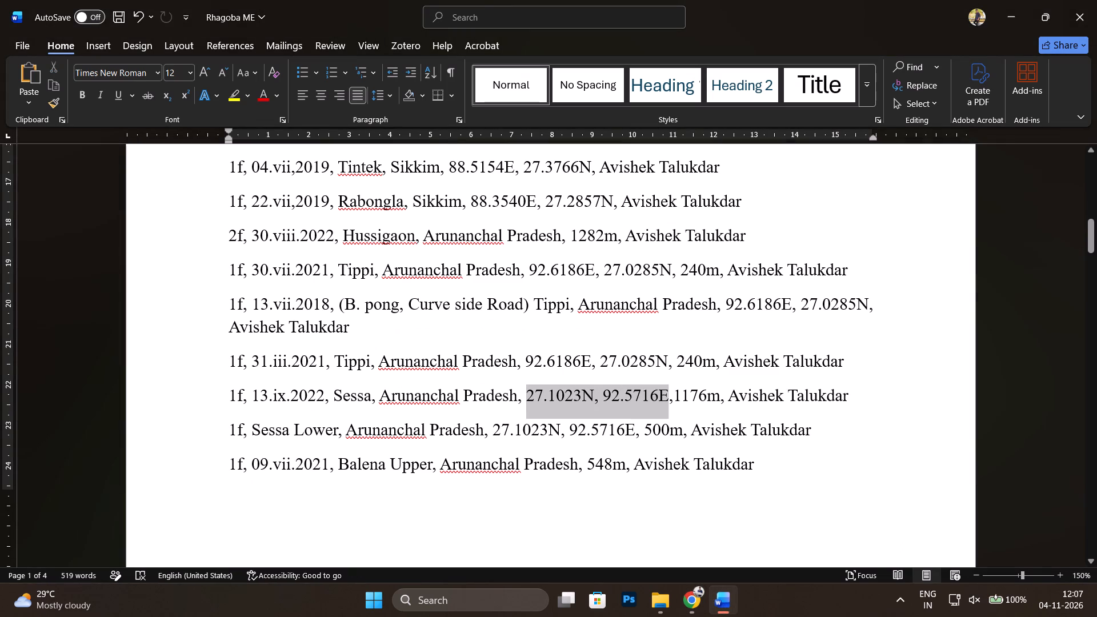
drag(644, 399, 648, 399)
key(ctrl+c)
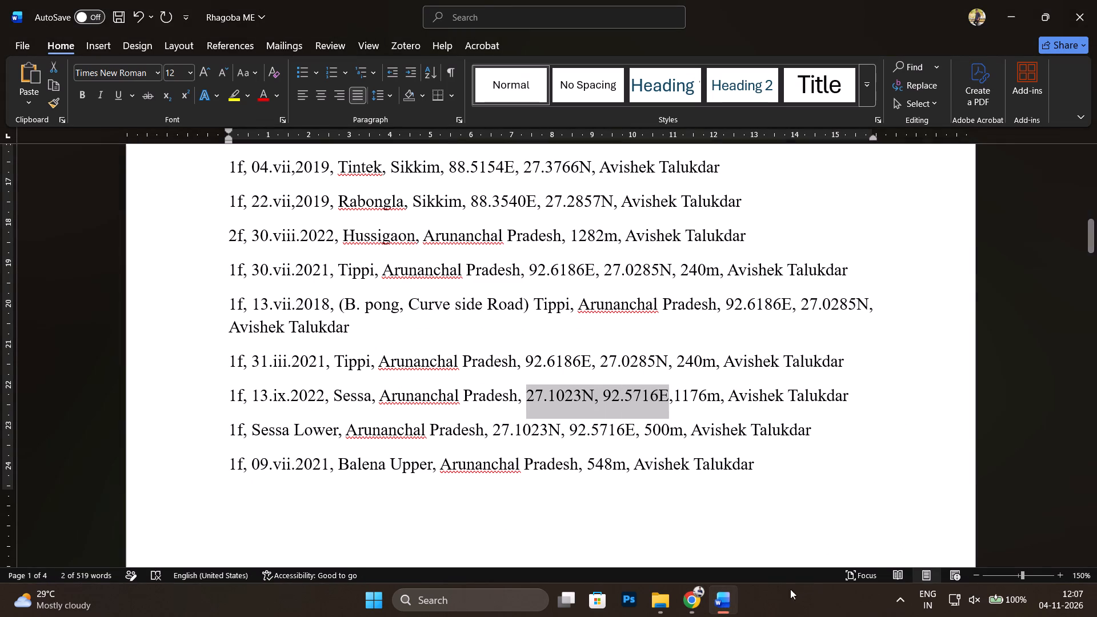
click(700, 599)
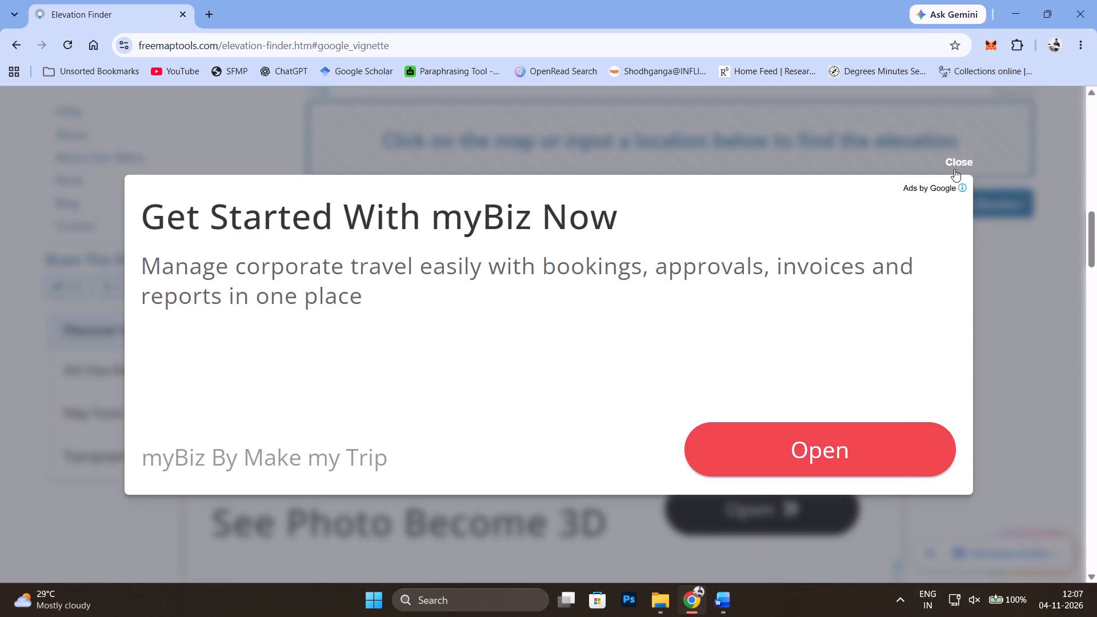
click(956, 162)
click(787, 202)
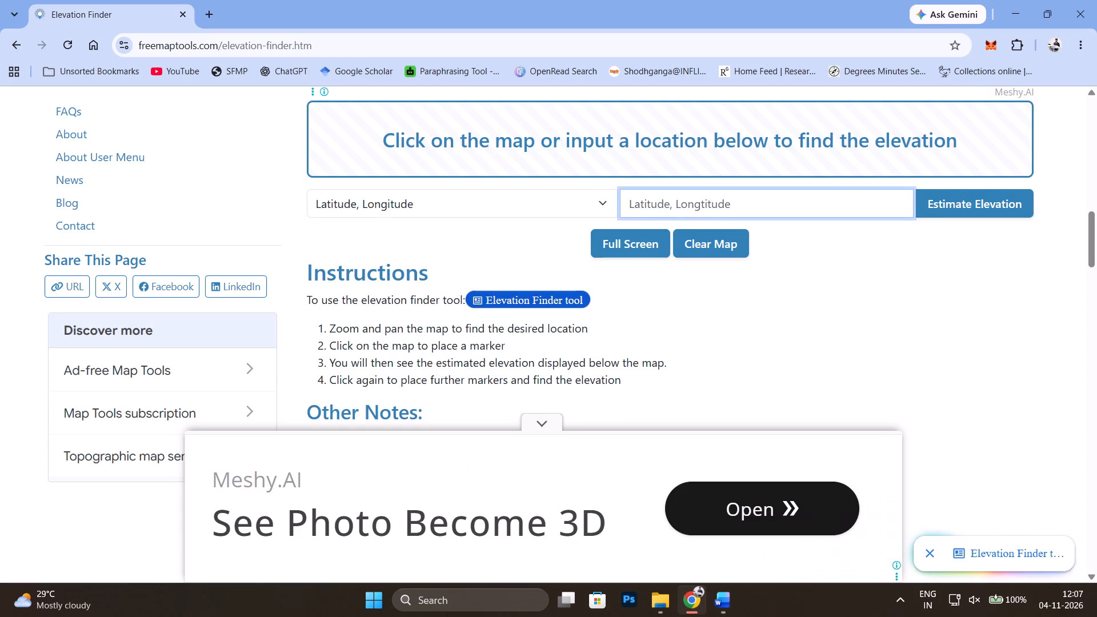
key(ctrl+v)
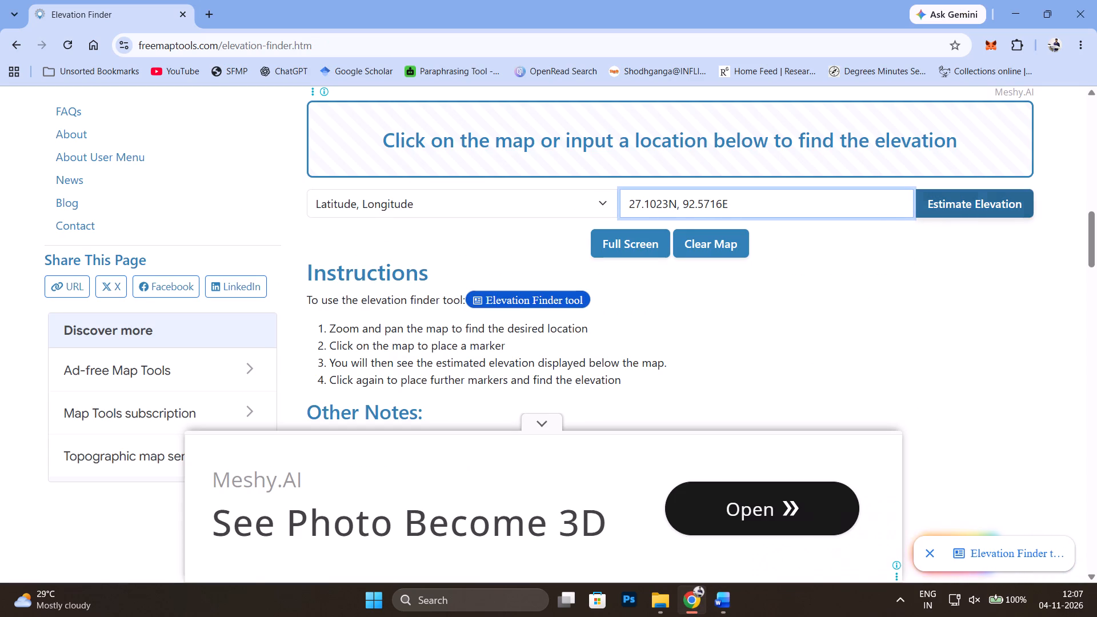
click(683, 206)
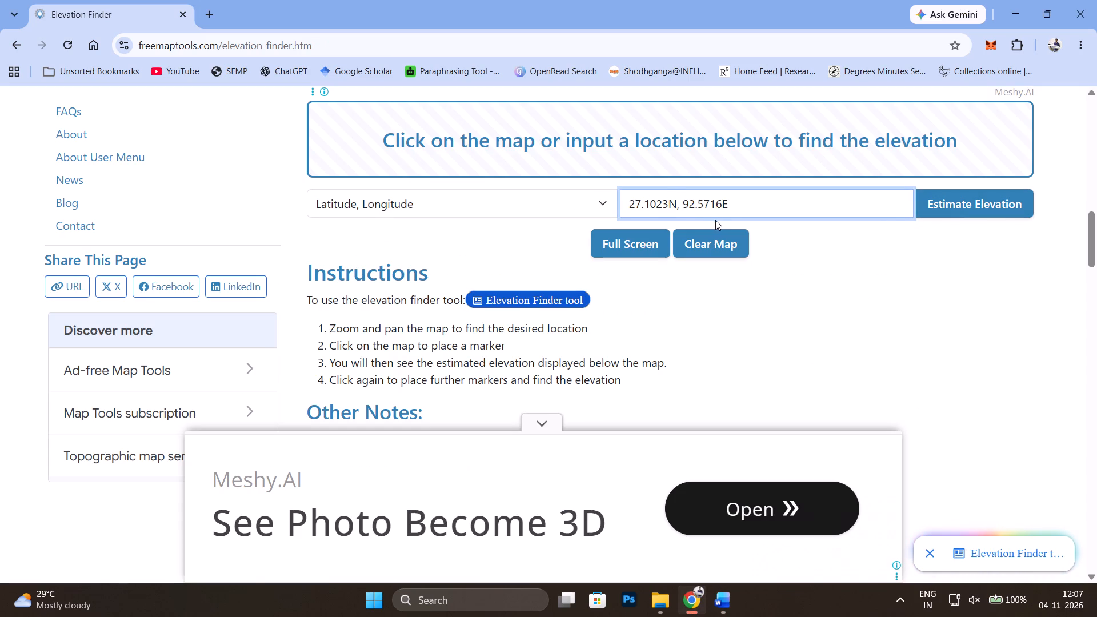
click(966, 211)
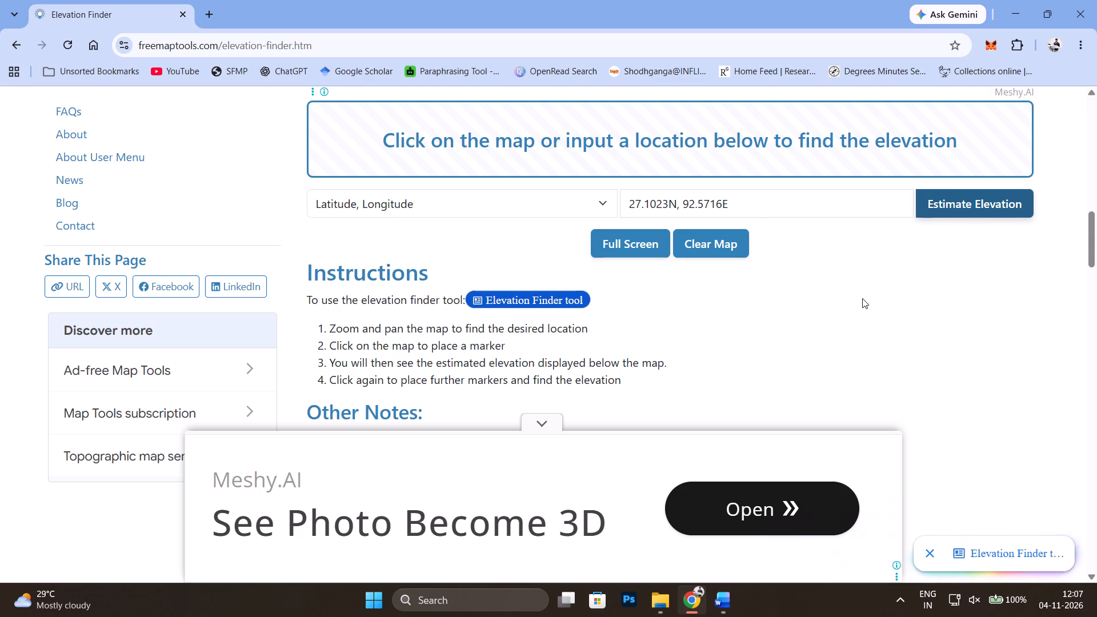
Check the page and the full-screen map for the Sessa point's elevation estimate, shrinking the obstructing advert, and exit full screen.
scroll(831, 319, down, 6)
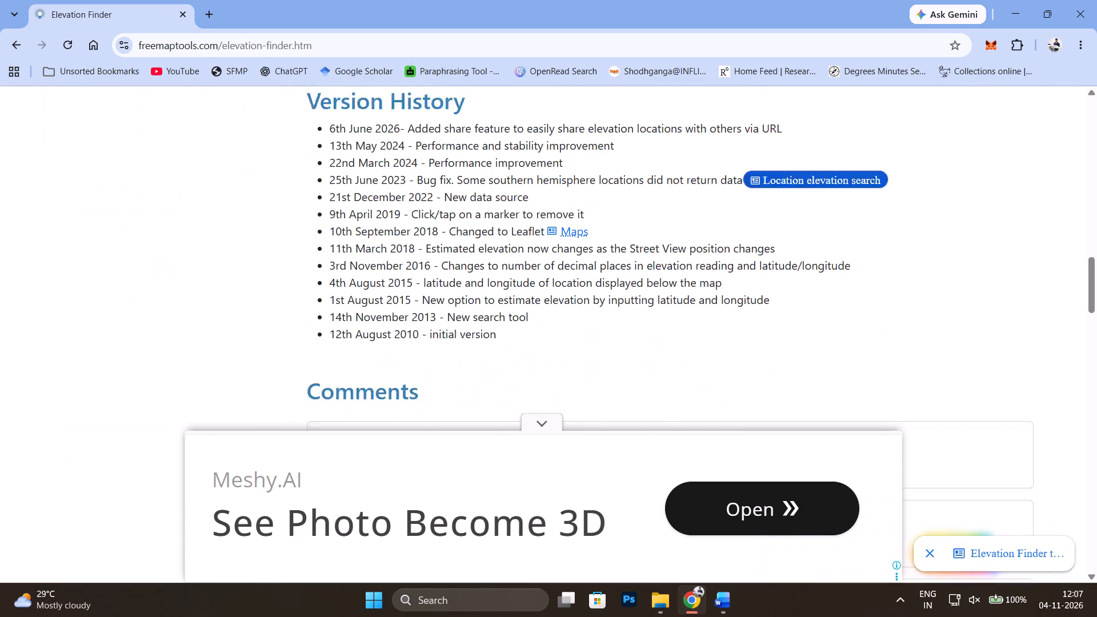
scroll(827, 321, up, 4)
click(529, 424)
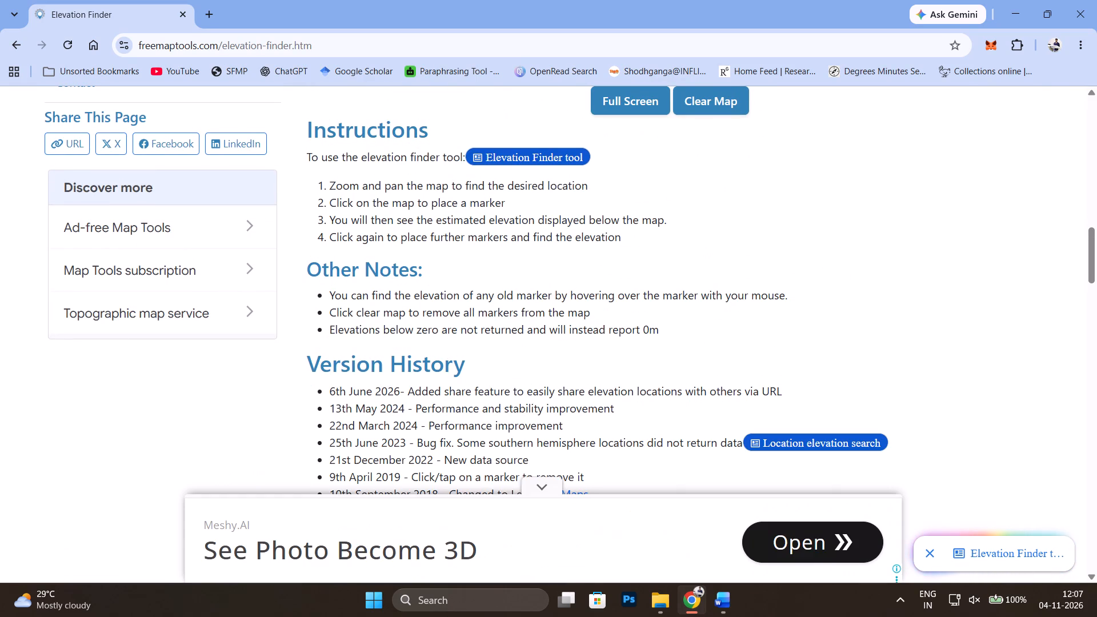
scroll(707, 382, up, 3)
scroll(755, 360, down, 2)
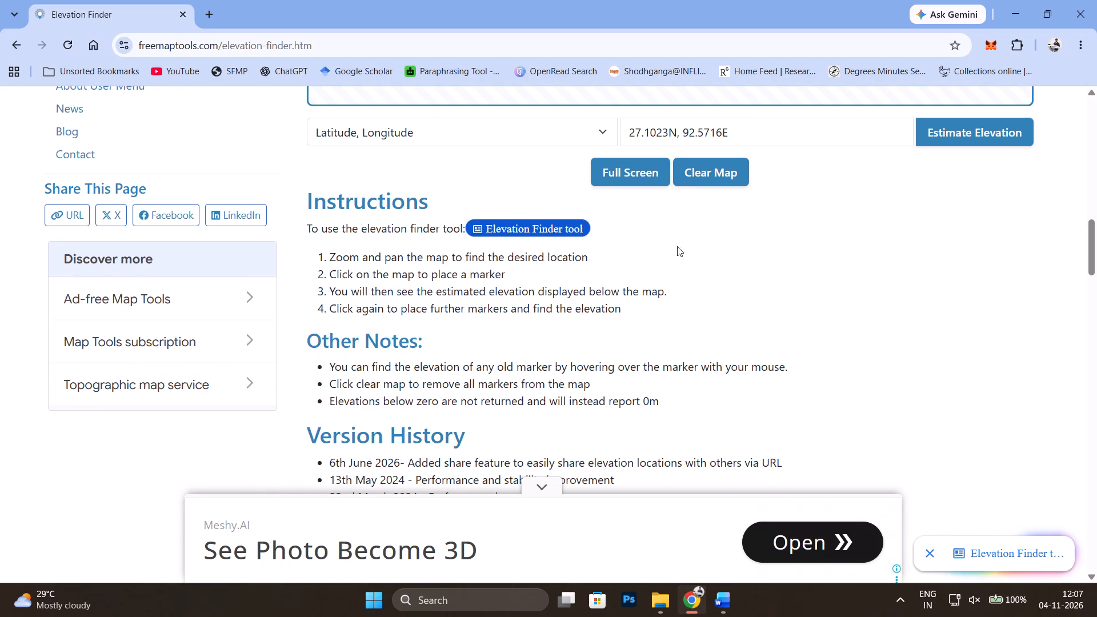
scroll(662, 223, up, 1)
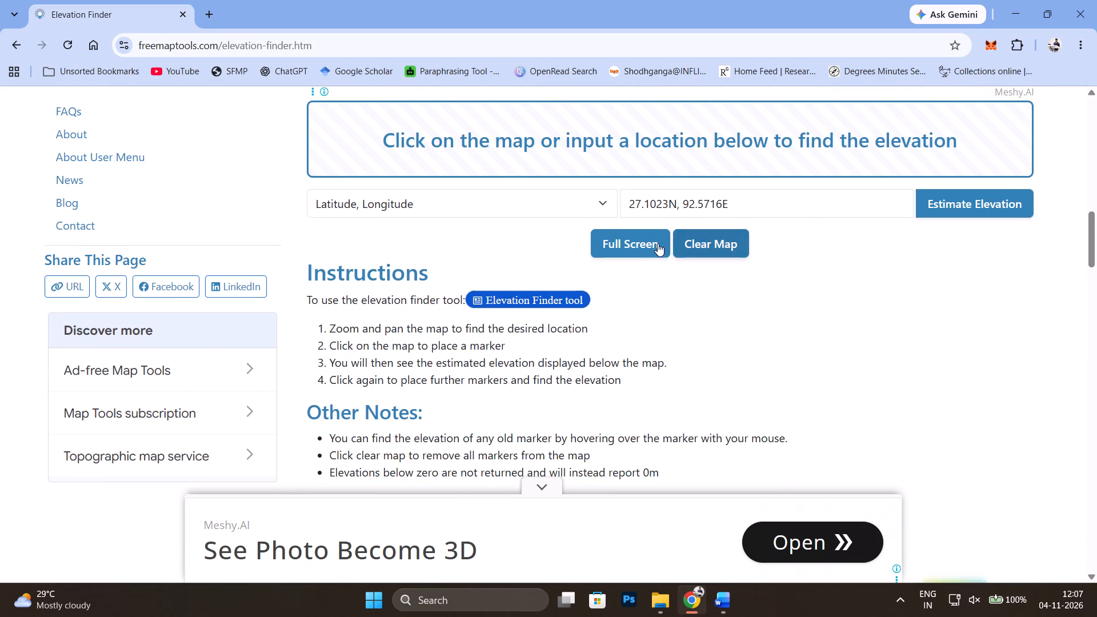
click(649, 247)
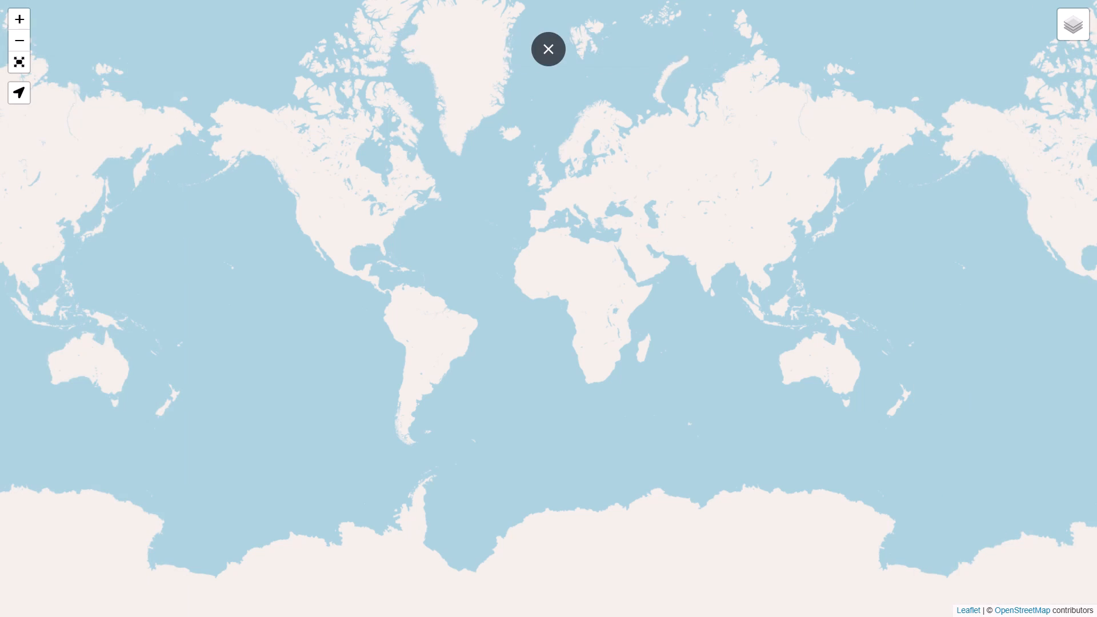
click(552, 48)
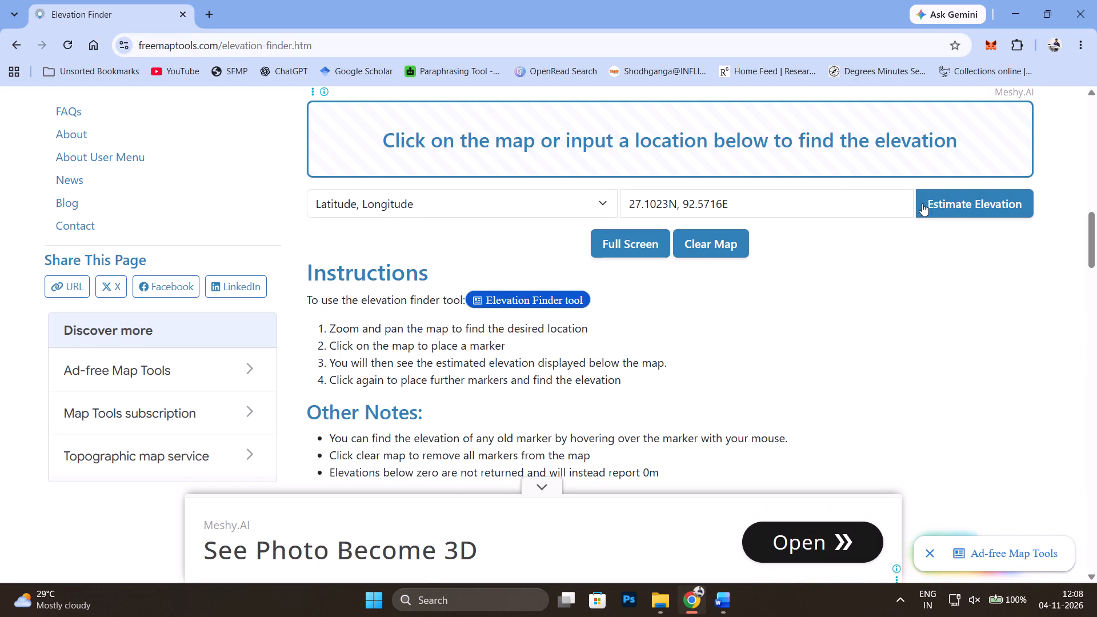
Rerun the elevation estimate for the Sessa coordinates and inspect the Find Elevation Map for the point.
click(957, 209)
scroll(830, 285, up, 3)
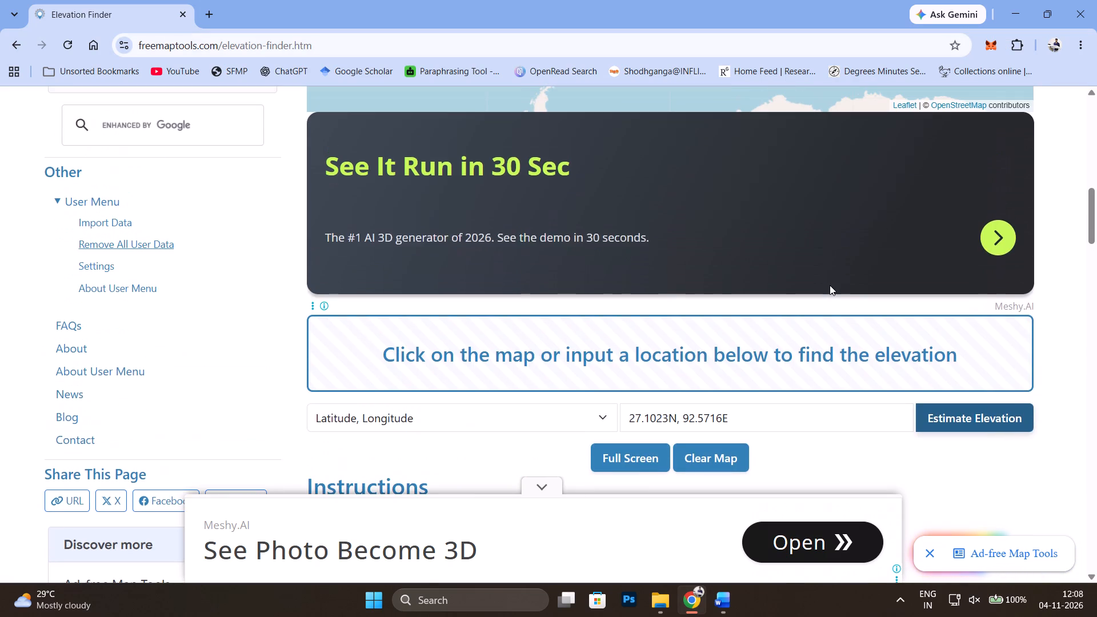
scroll(830, 285, up, 5)
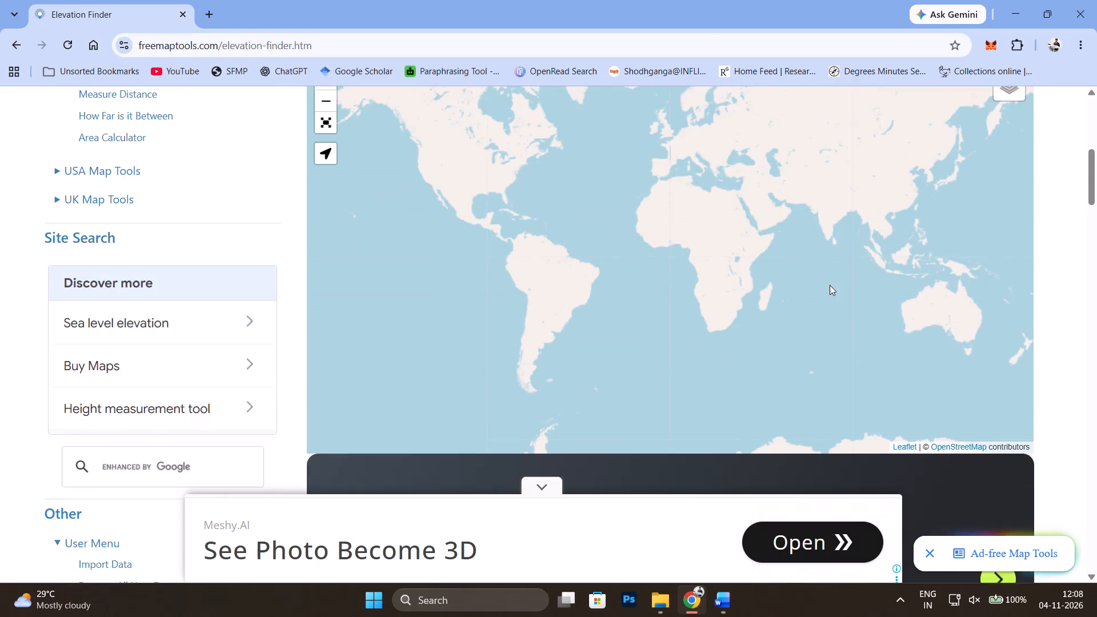
scroll(830, 285, up, 2)
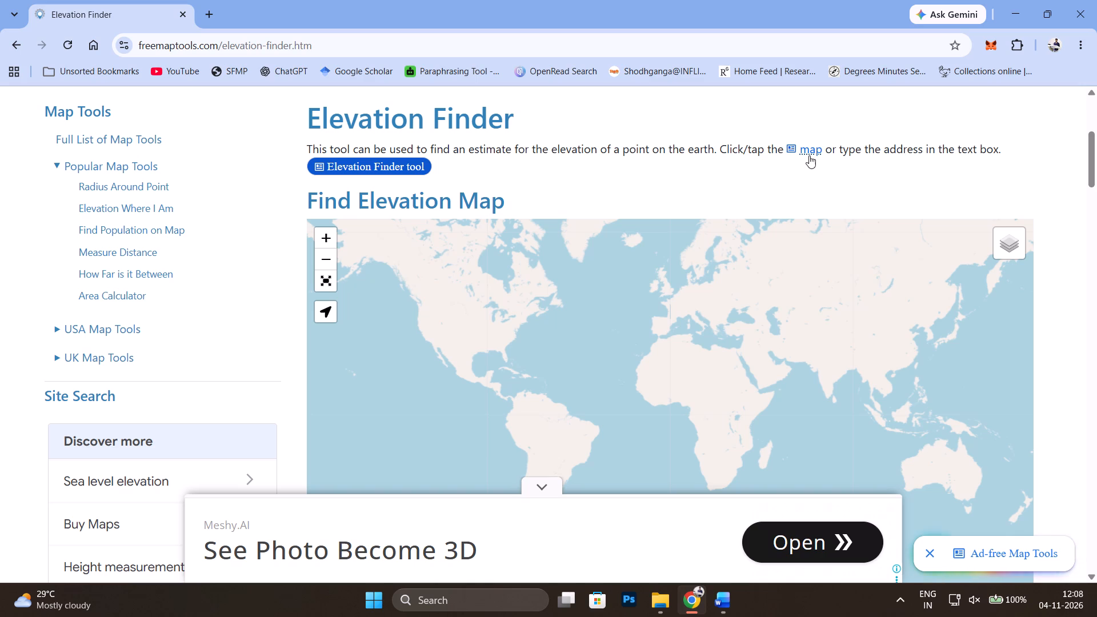
Look through the Elevation Finder page, including its map, instructions and notes, for the elevation result and guidance on using the tool.
scroll(465, 246, down, 1)
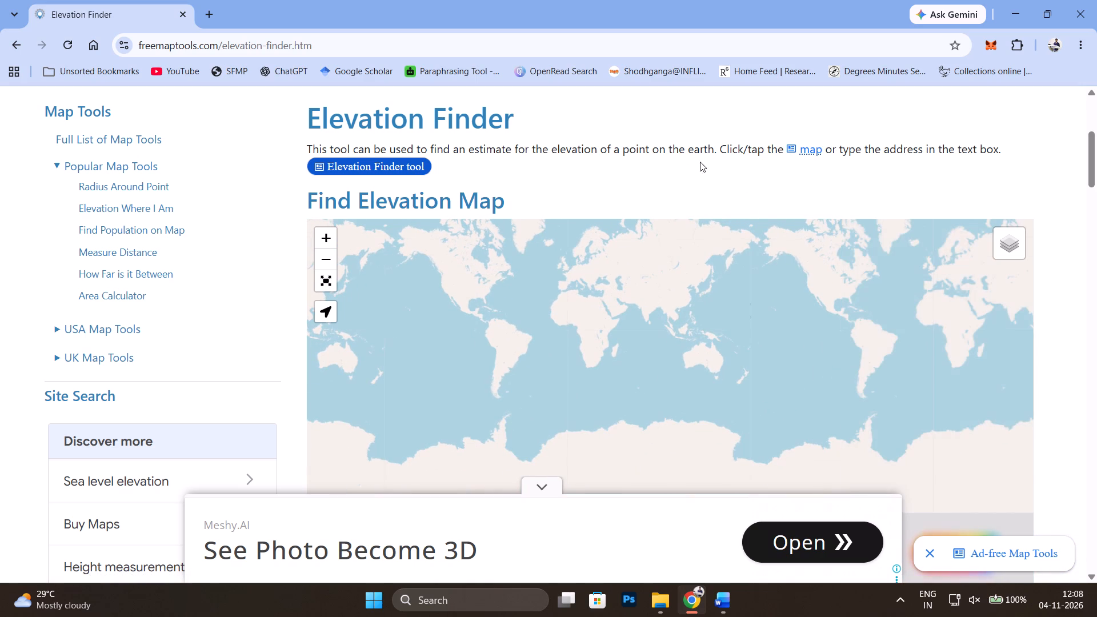
scroll(728, 160, down, 3)
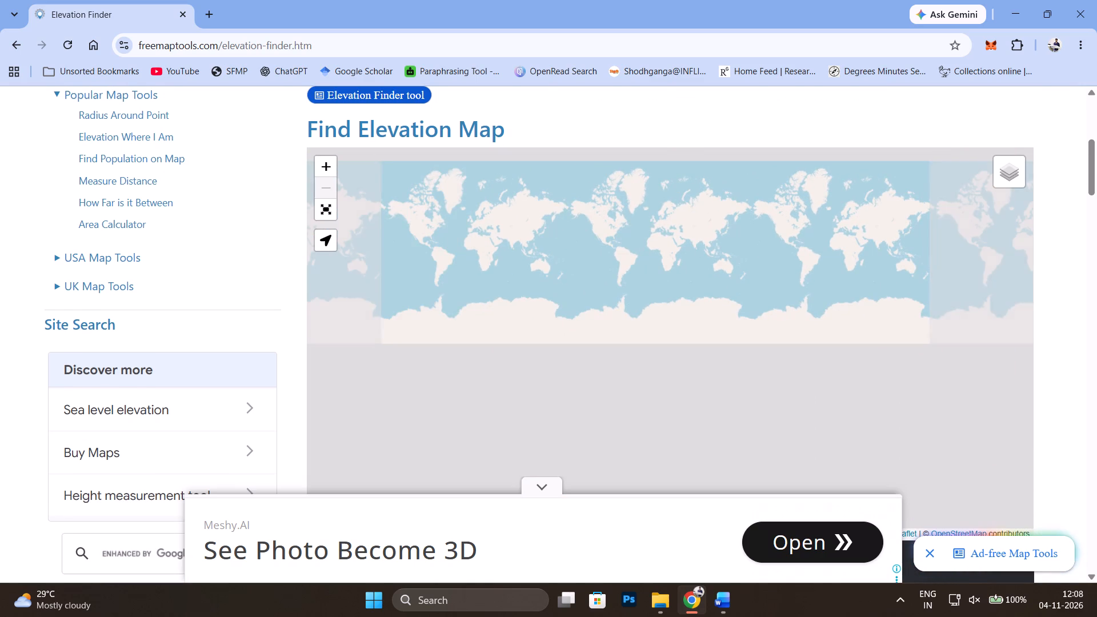
scroll(1047, 262, down, 7)
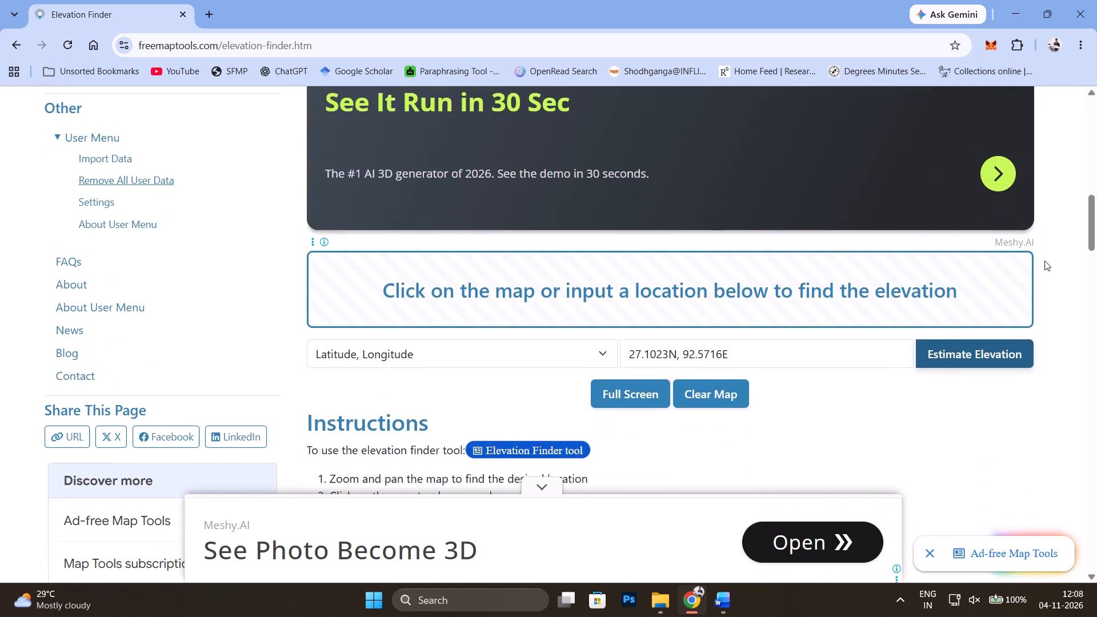
scroll(877, 336, down, 2)
scroll(778, 323, down, 3)
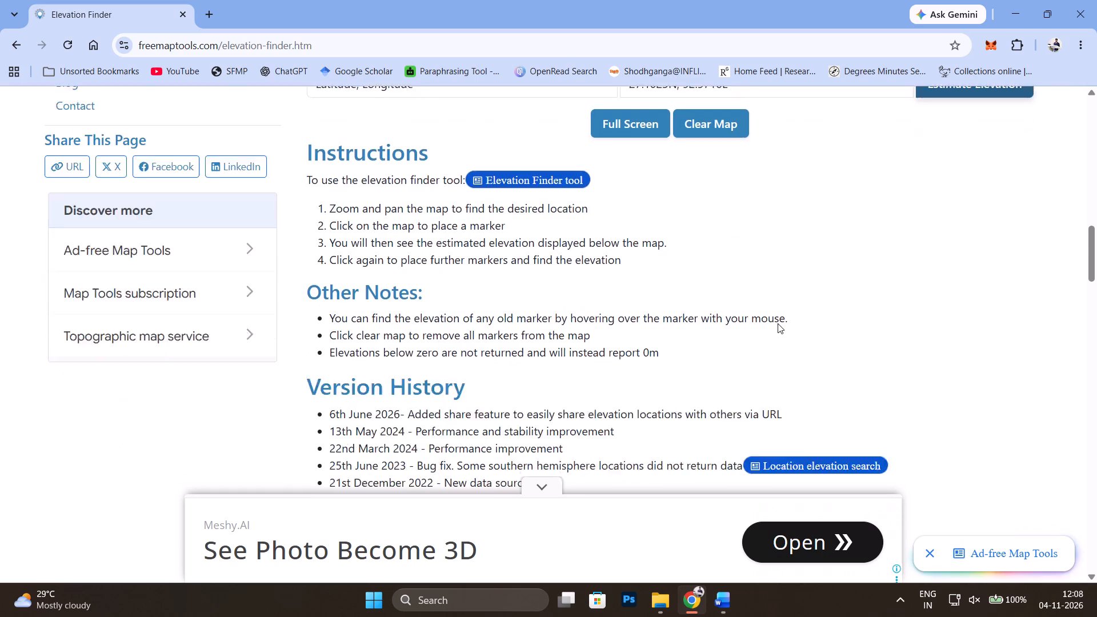
scroll(778, 323, down, 1)
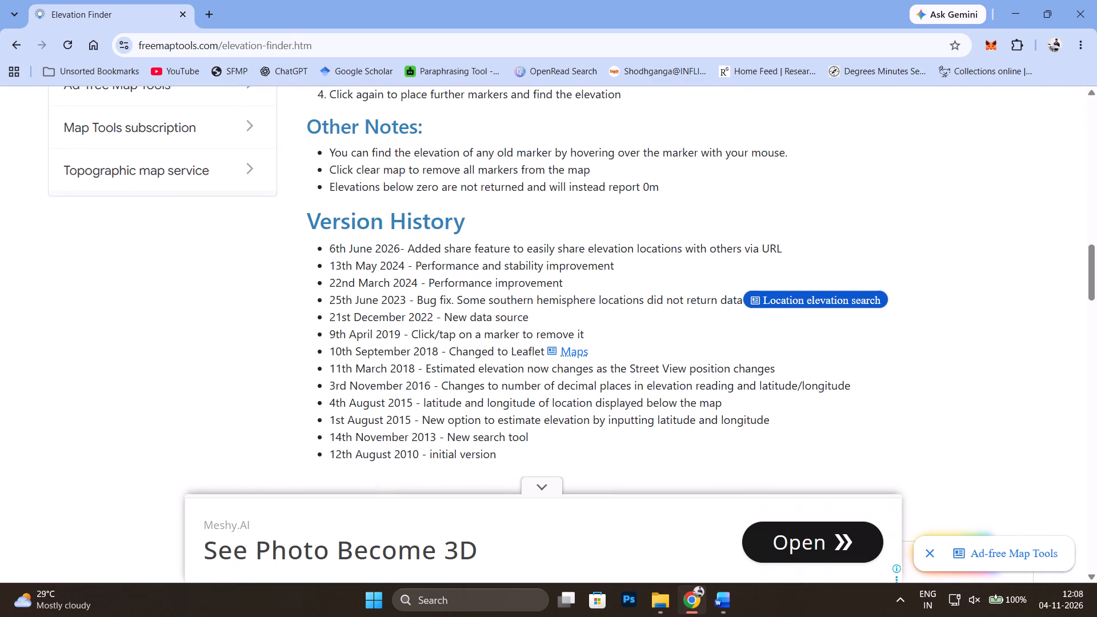
scroll(728, 360, down, 9)
Rerun the elevation estimate for 27.1023N, 92.5716E and check the map for the point.
scroll(731, 350, up, 5)
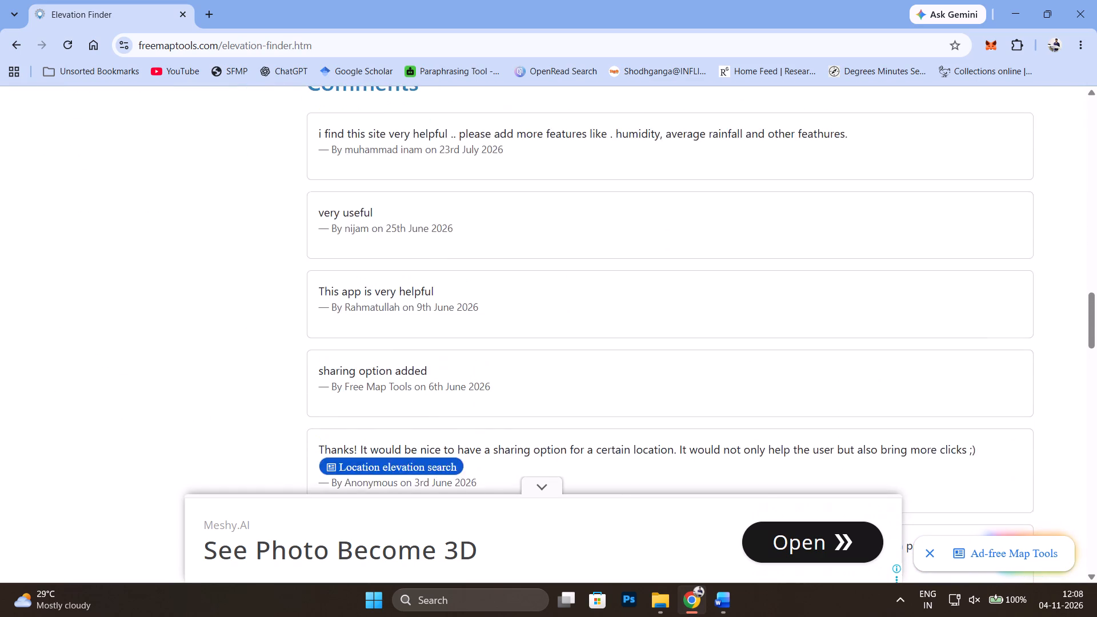
scroll(731, 350, up, 8)
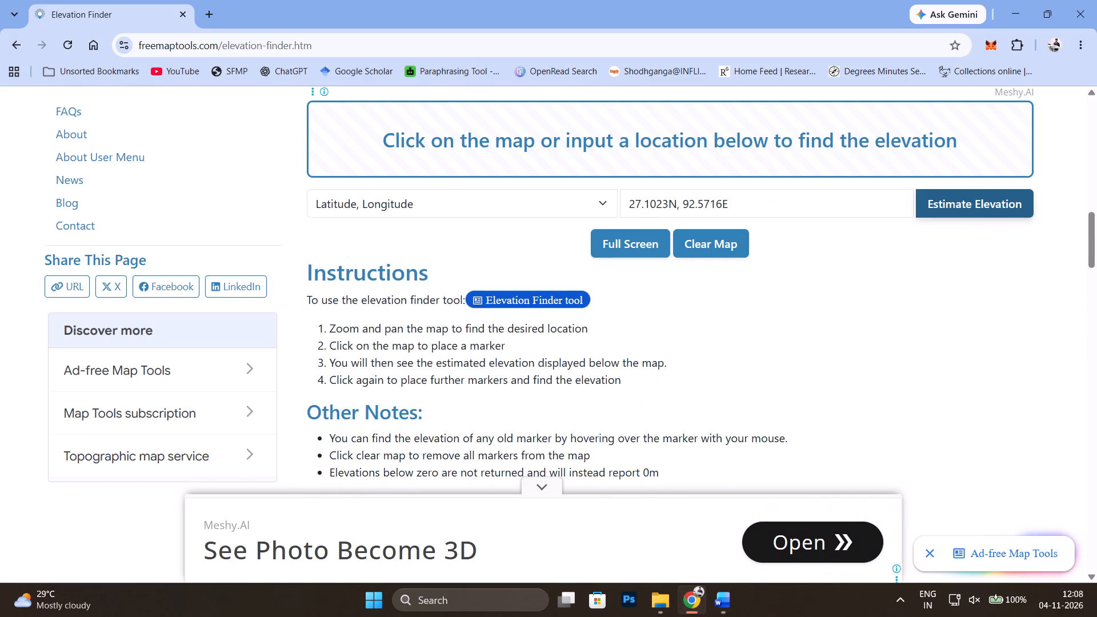
scroll(782, 317, up, 2)
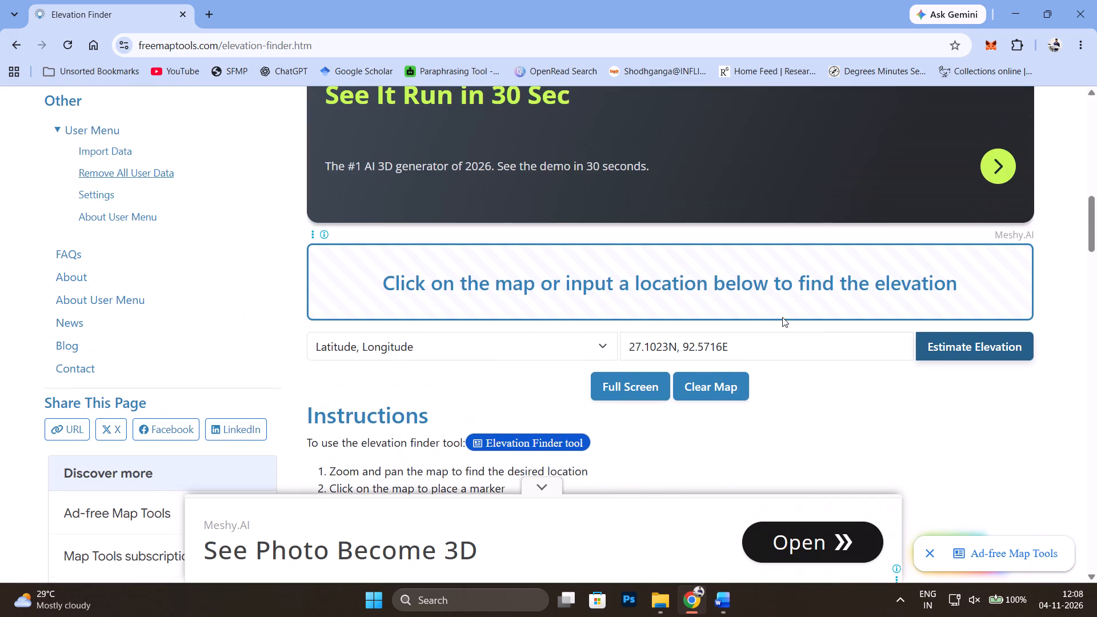
click(969, 339)
scroll(584, 331, up, 4)
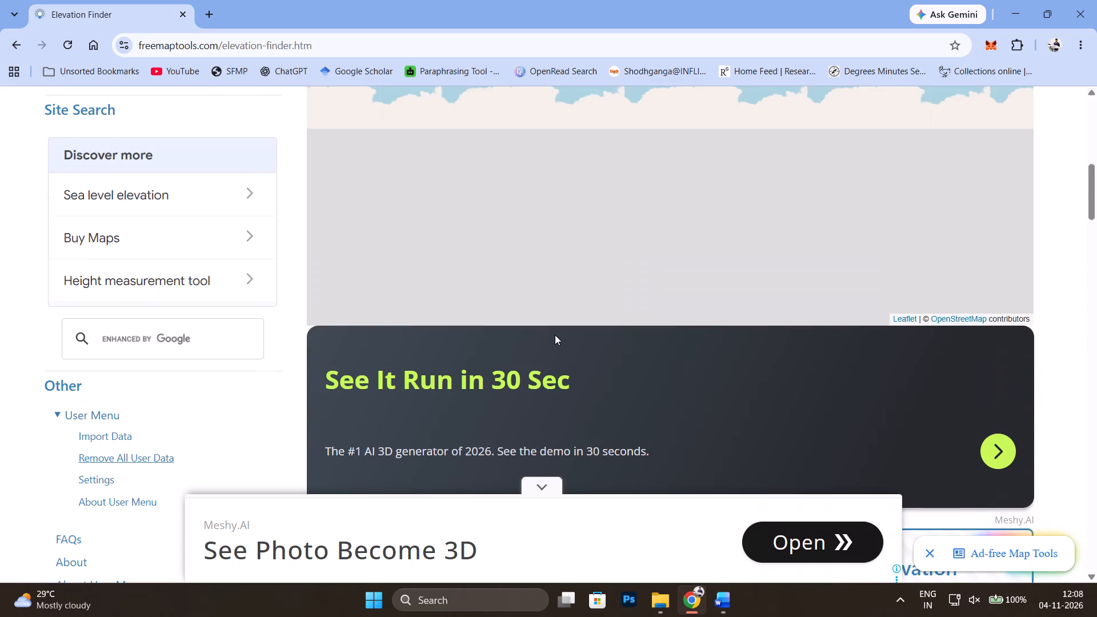
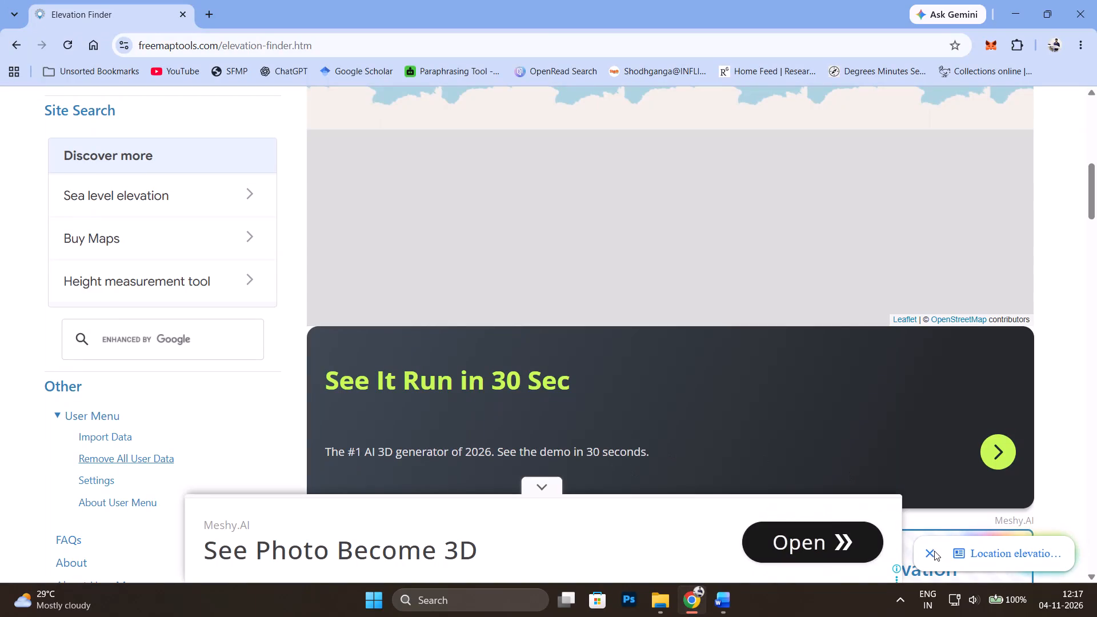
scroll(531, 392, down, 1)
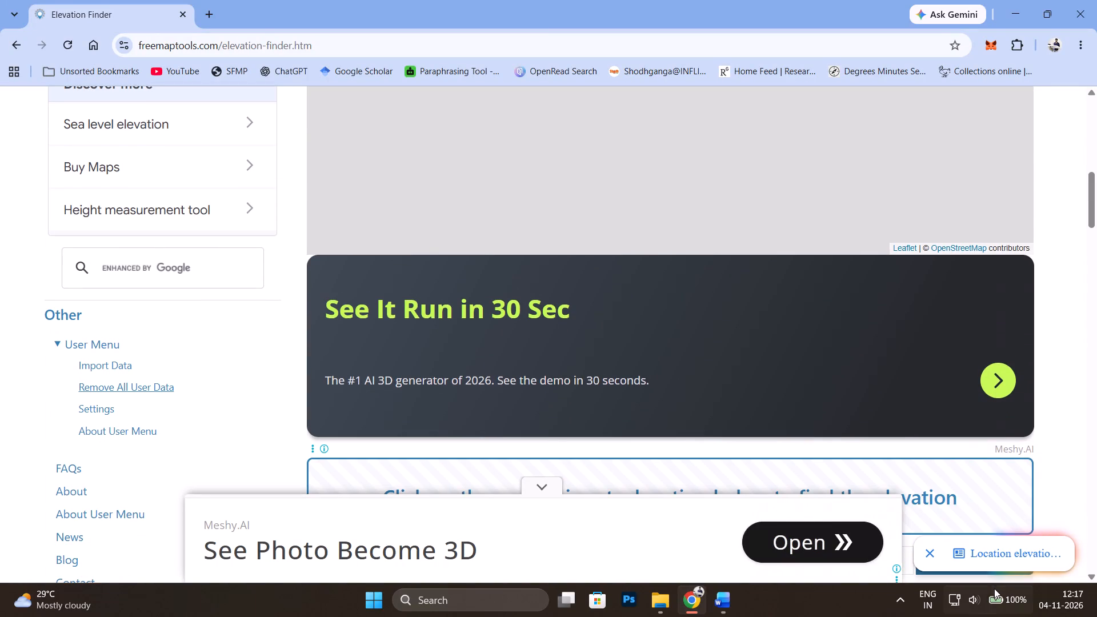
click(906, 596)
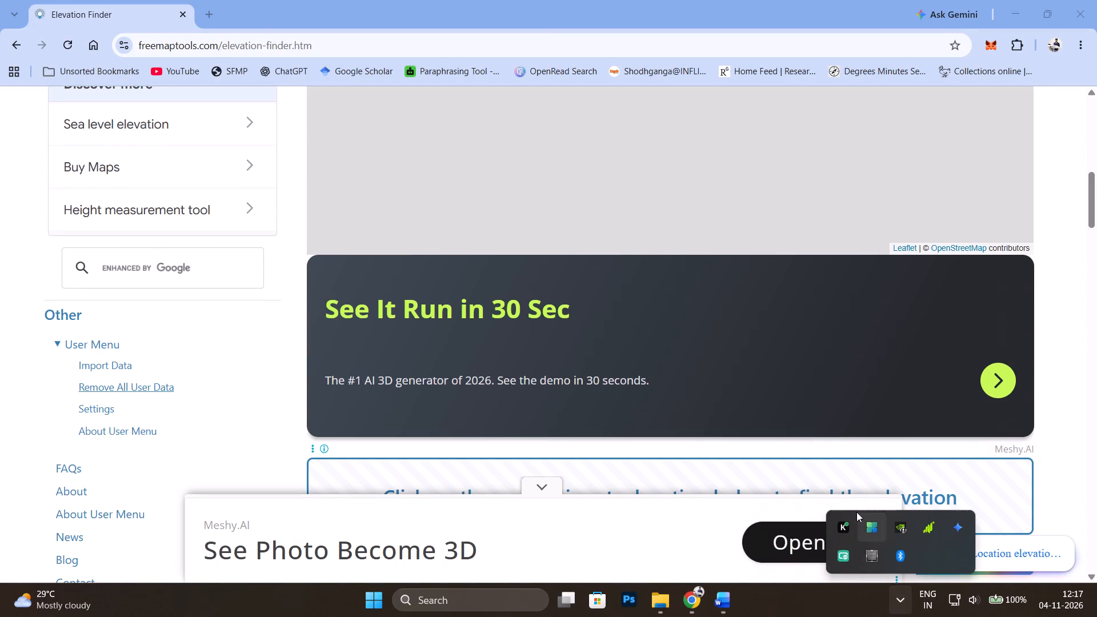
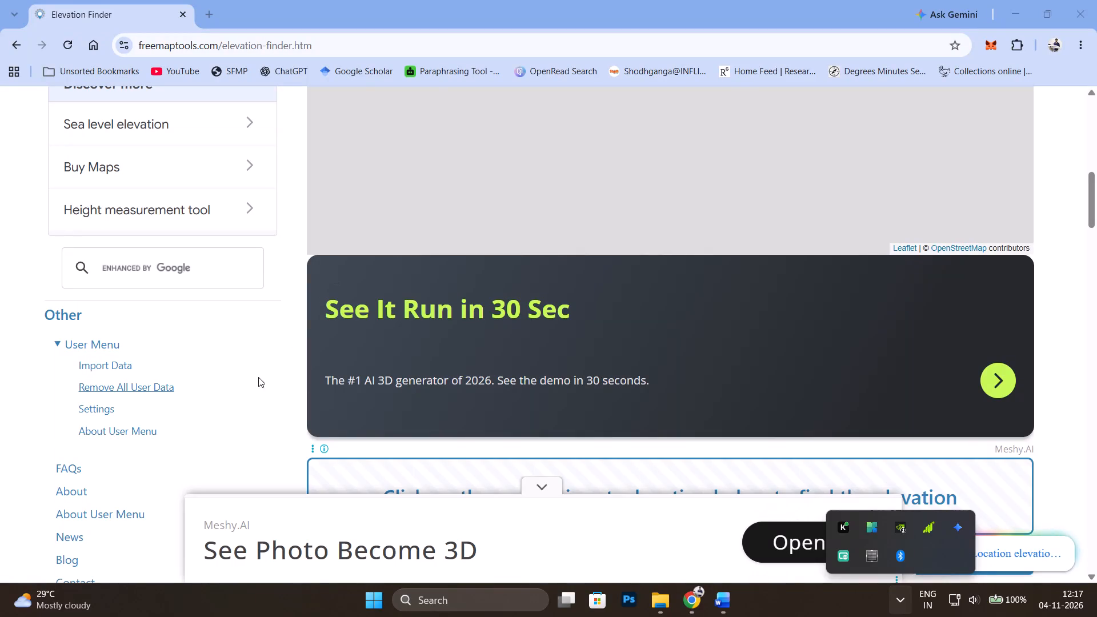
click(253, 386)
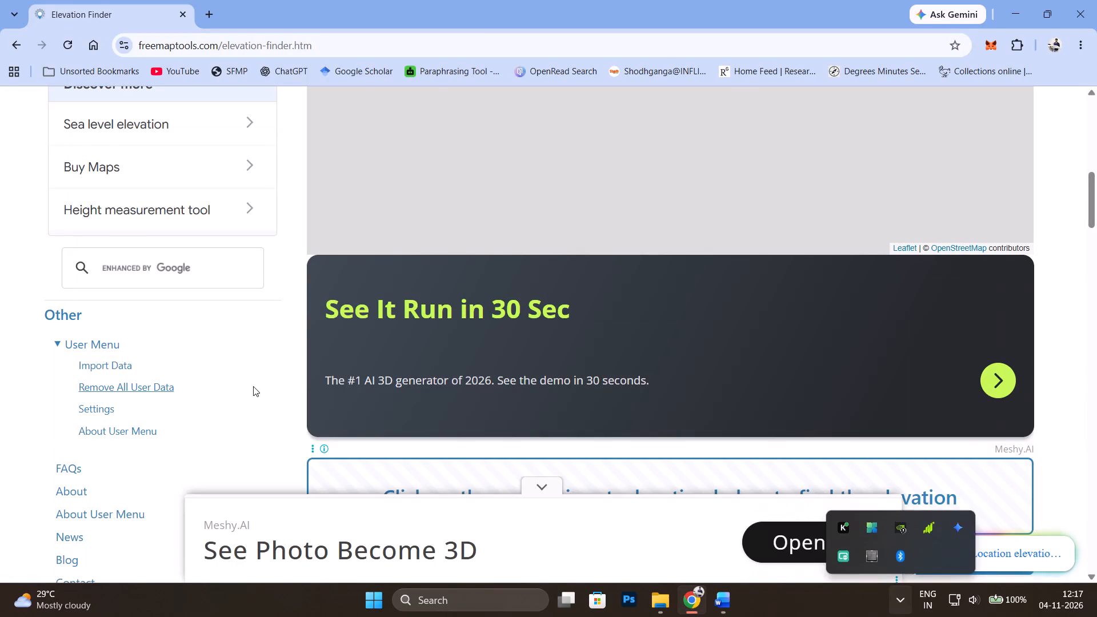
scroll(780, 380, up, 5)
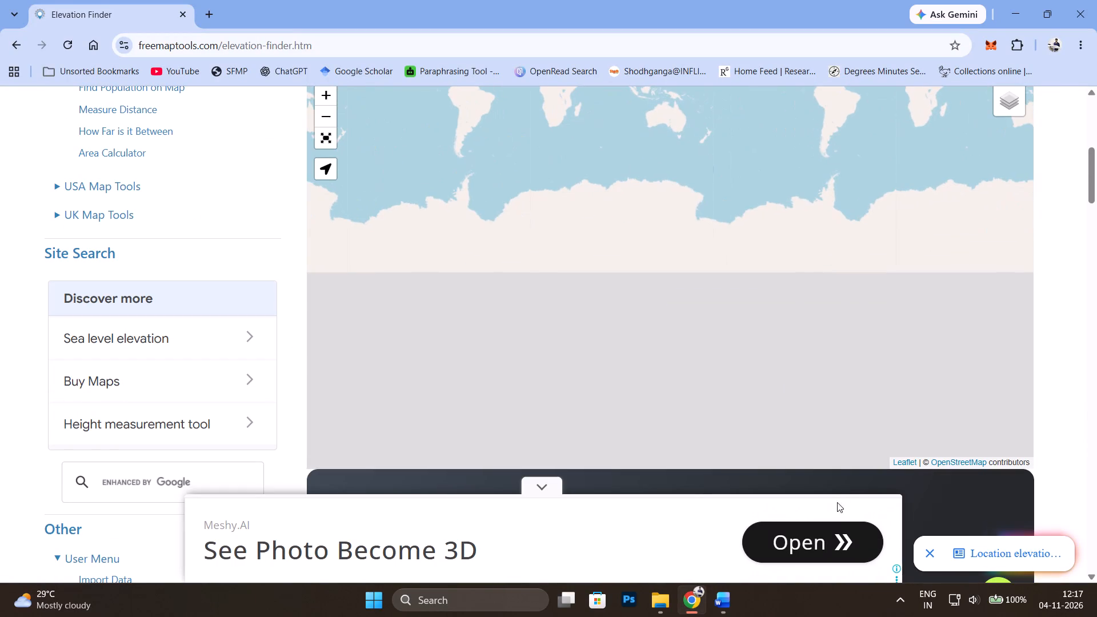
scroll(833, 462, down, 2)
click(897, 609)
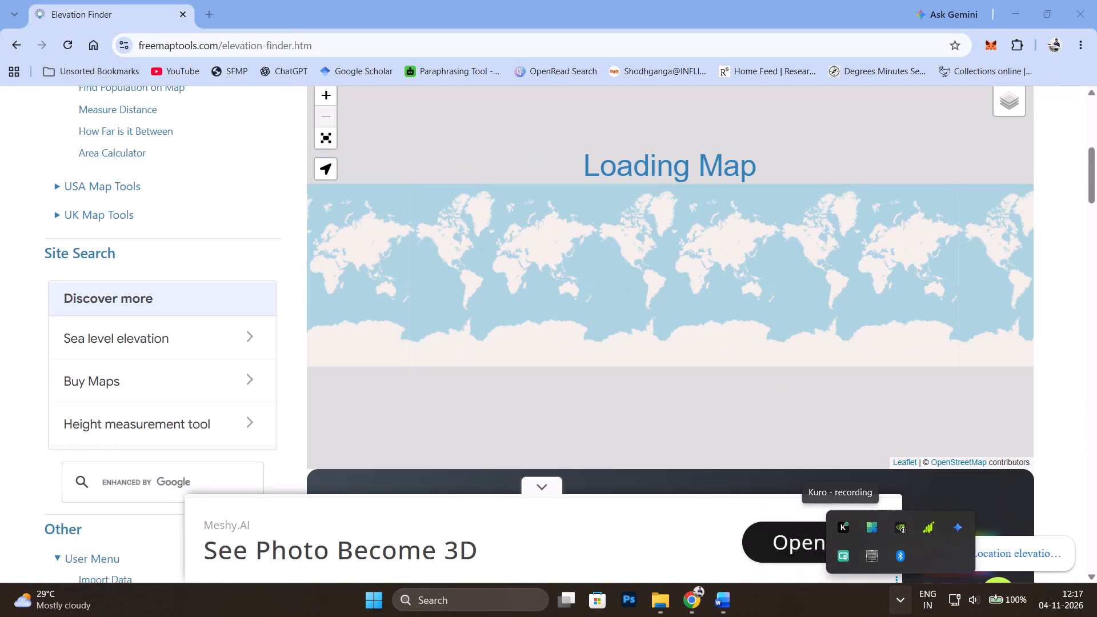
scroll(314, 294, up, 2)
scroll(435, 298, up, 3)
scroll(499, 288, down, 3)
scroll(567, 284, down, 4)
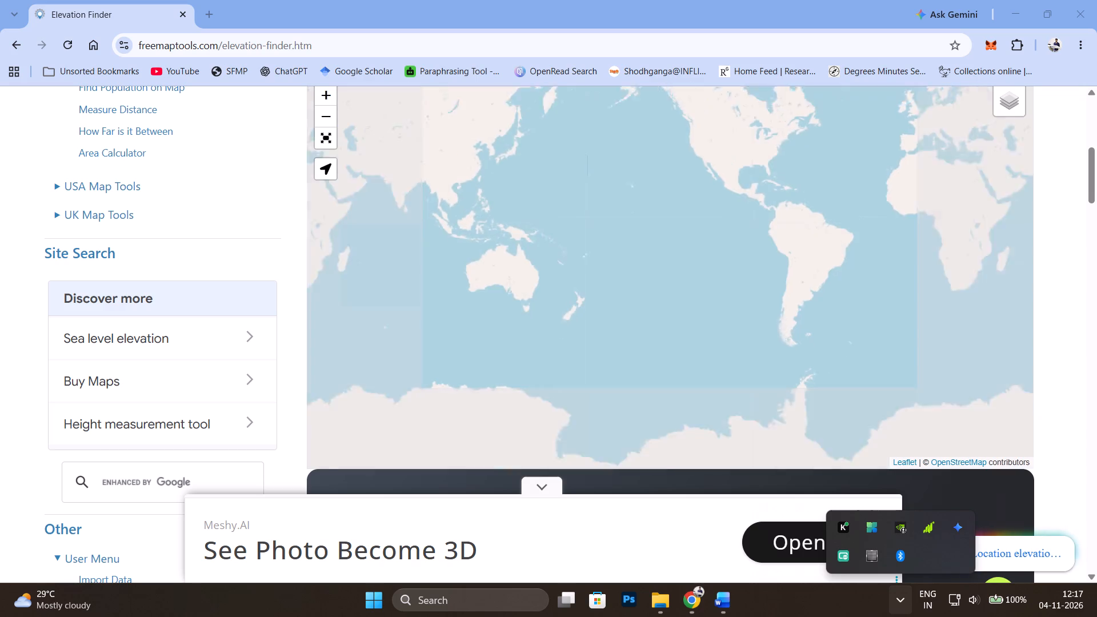
Close the Elevation Finder page, keeping a blank tab open, and switch back to the Rhagoba ME document in Word.
click(207, 14)
click(187, 14)
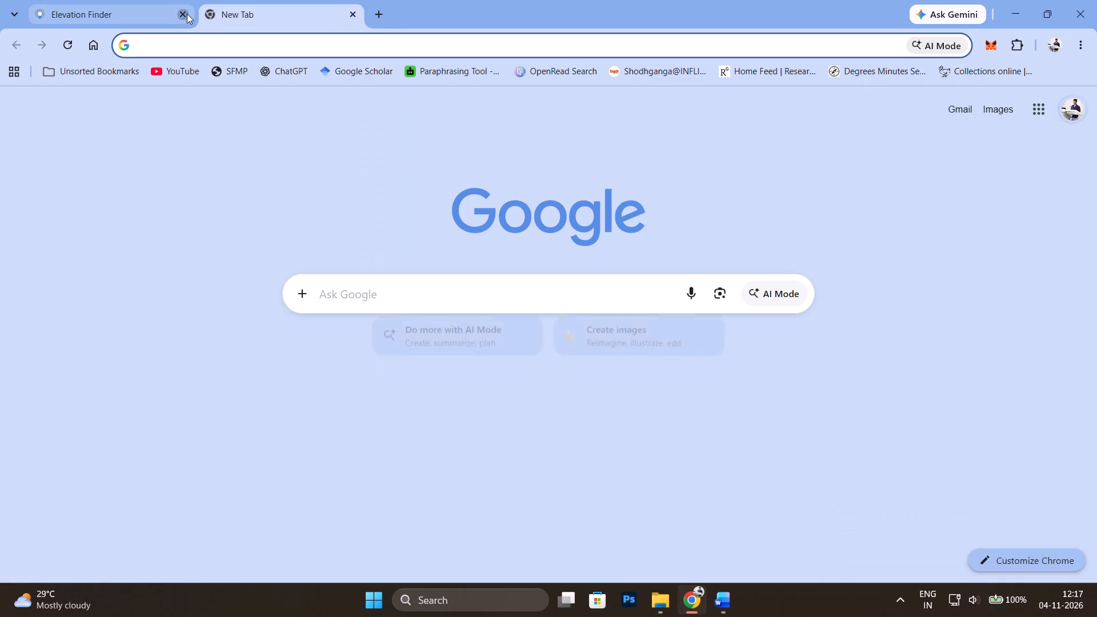
scroll(864, 247, down, 2)
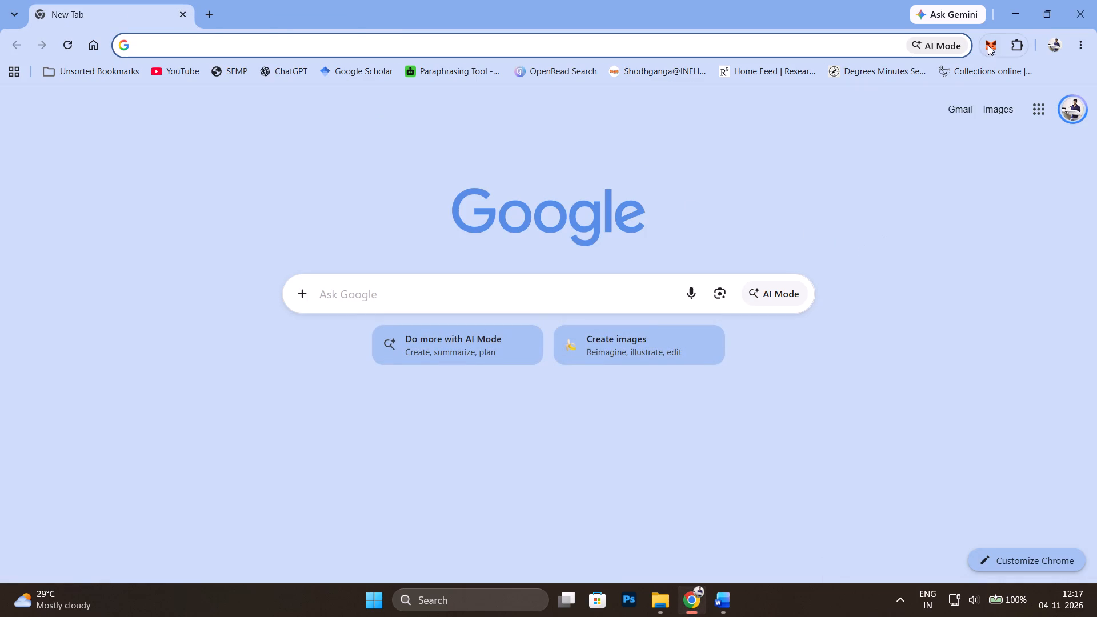
click(1022, 9)
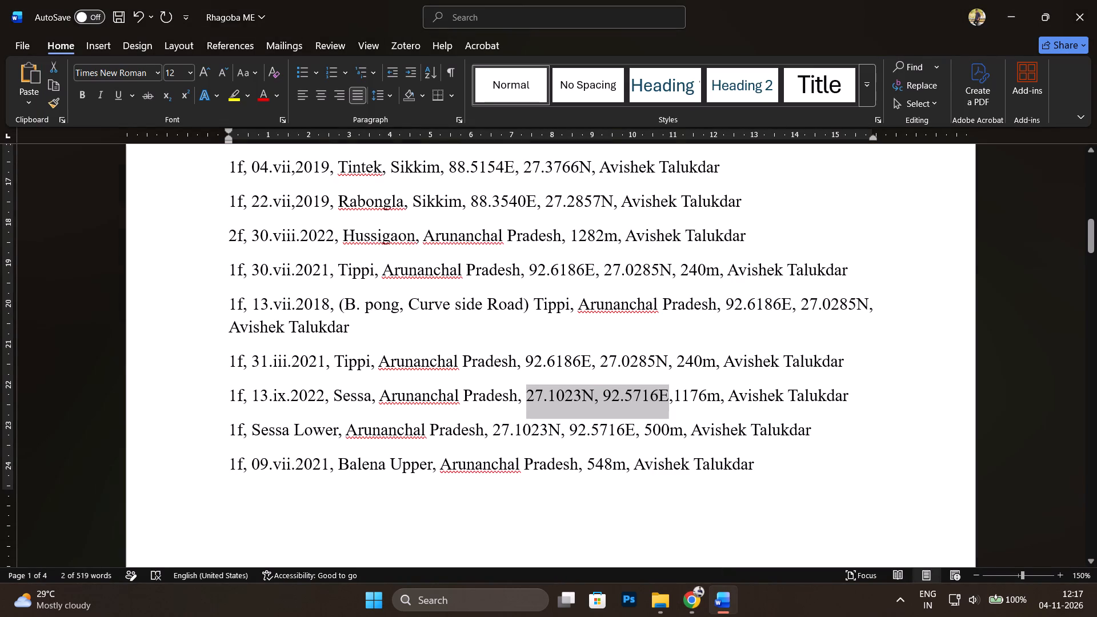
Delete the elevation and its extra comma from the Sittong, West Bengal record under Rhagoba Obvellata.
click(791, 434)
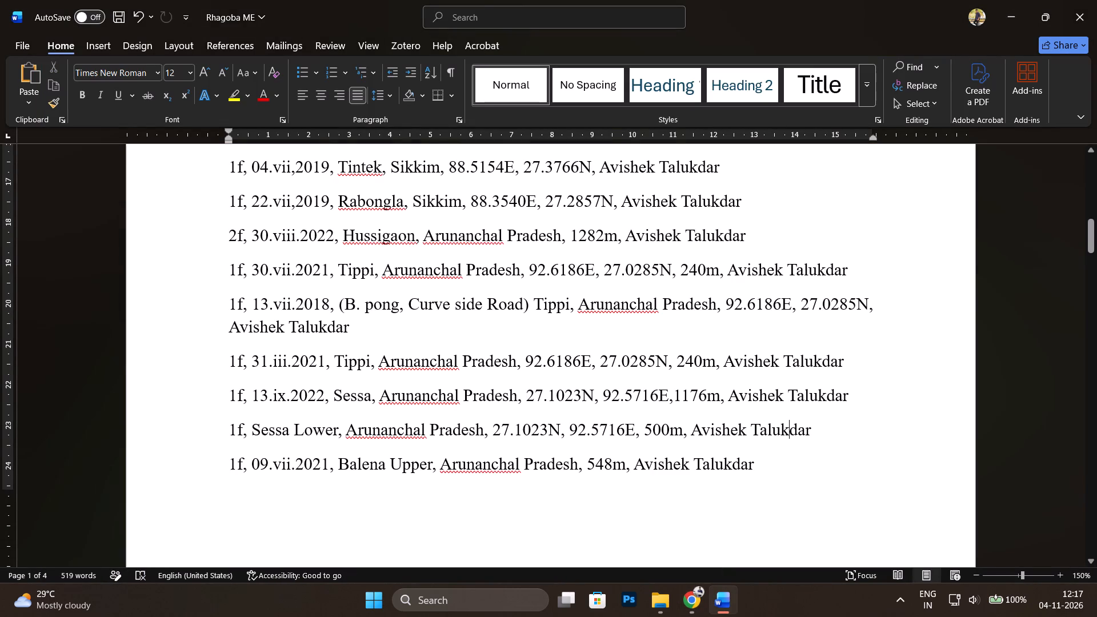
scroll(676, 348, up, 10)
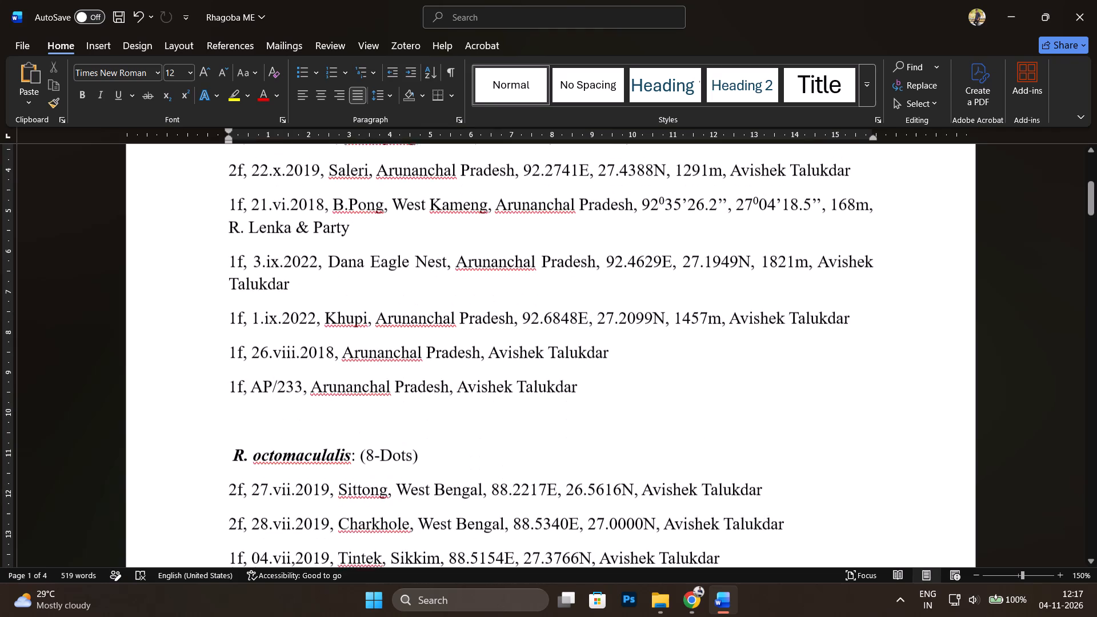
scroll(651, 405, up, 3)
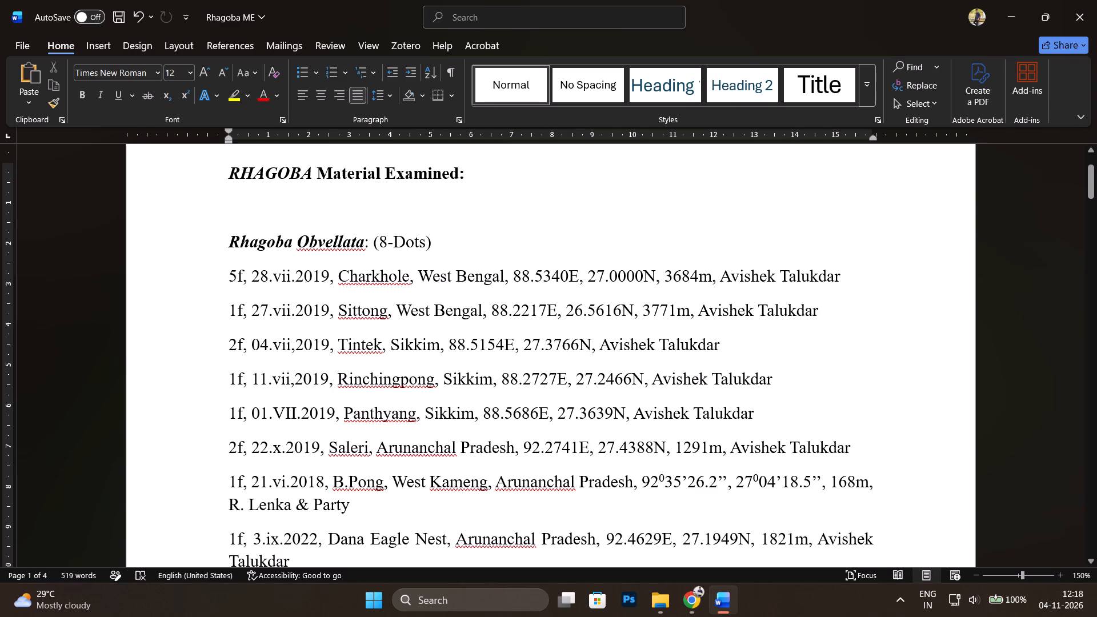
click(690, 314)
key(BackSpace)
key(BackSpace)
key(BackSpace)
key(BackSpace)
key(BackSpace)
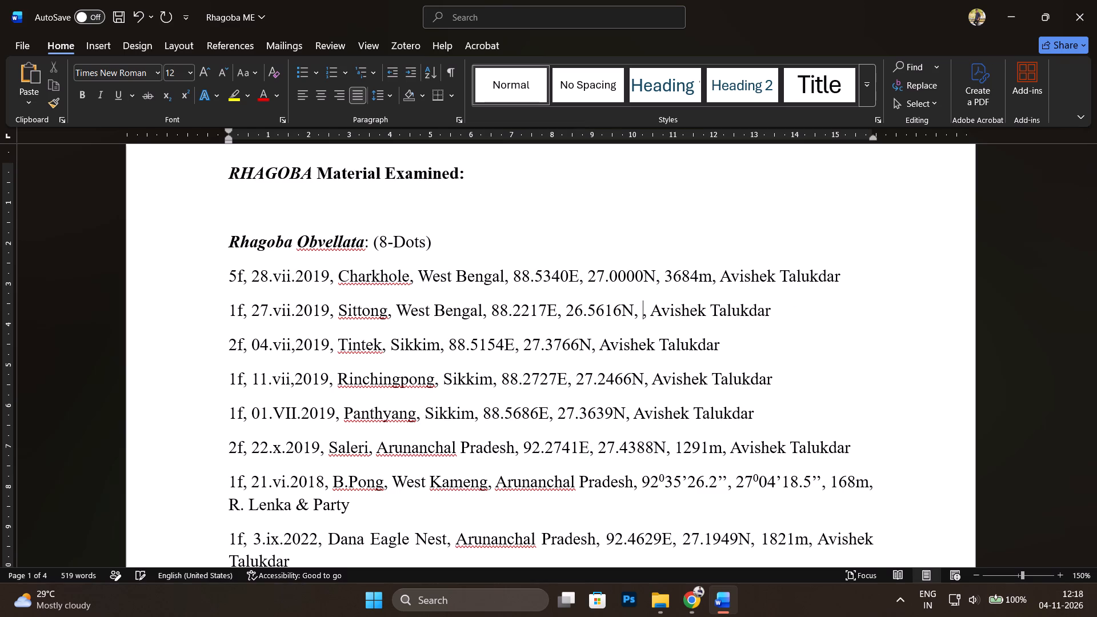
key(BackSpace)
key(BackSpace)
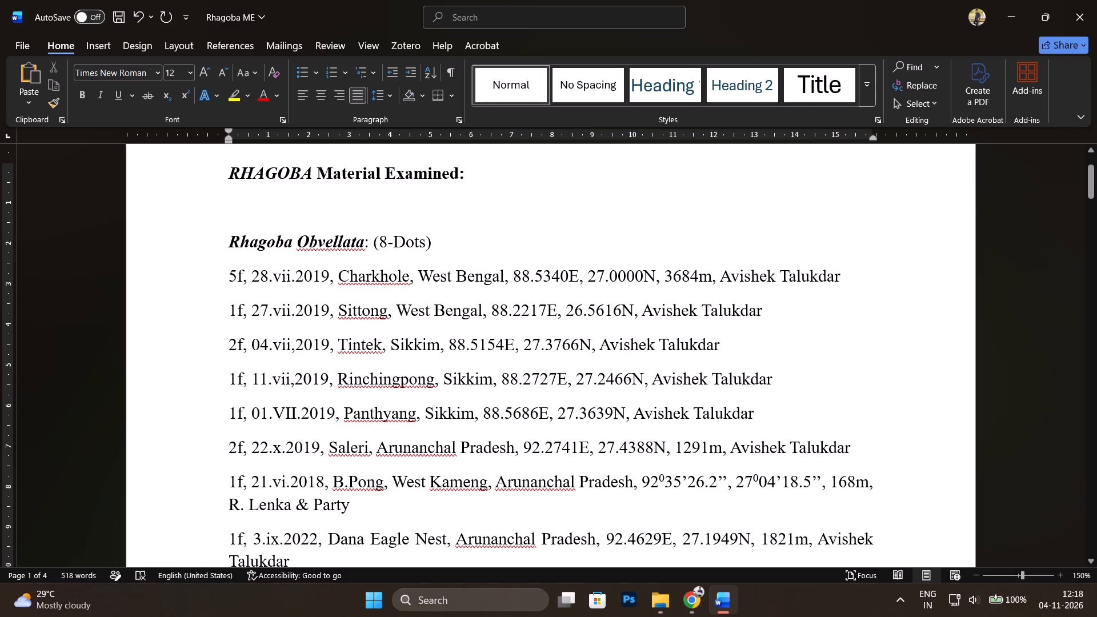
Delete the elevation and its extra comma from the Charkhole, West Bengal record under Rhagoba Obvellata.
click(719, 282)
key(BackSpace)
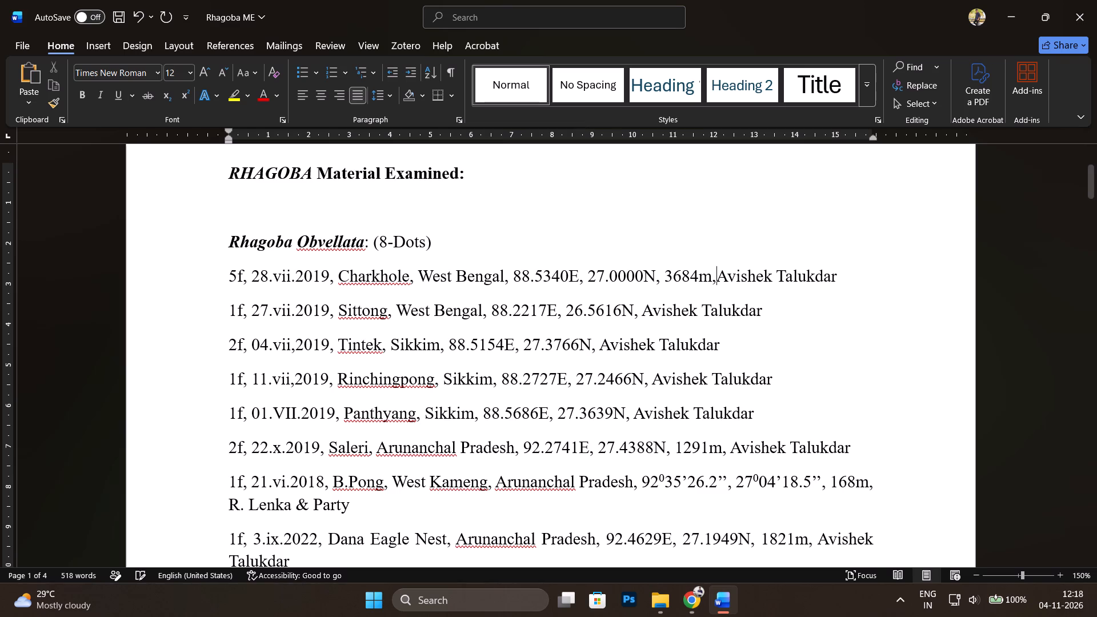
key(BackSpace)
key(BackSpace)
key(BackSpace)
key(BackSpace)
key(BackSpace)
key(BackSpace)
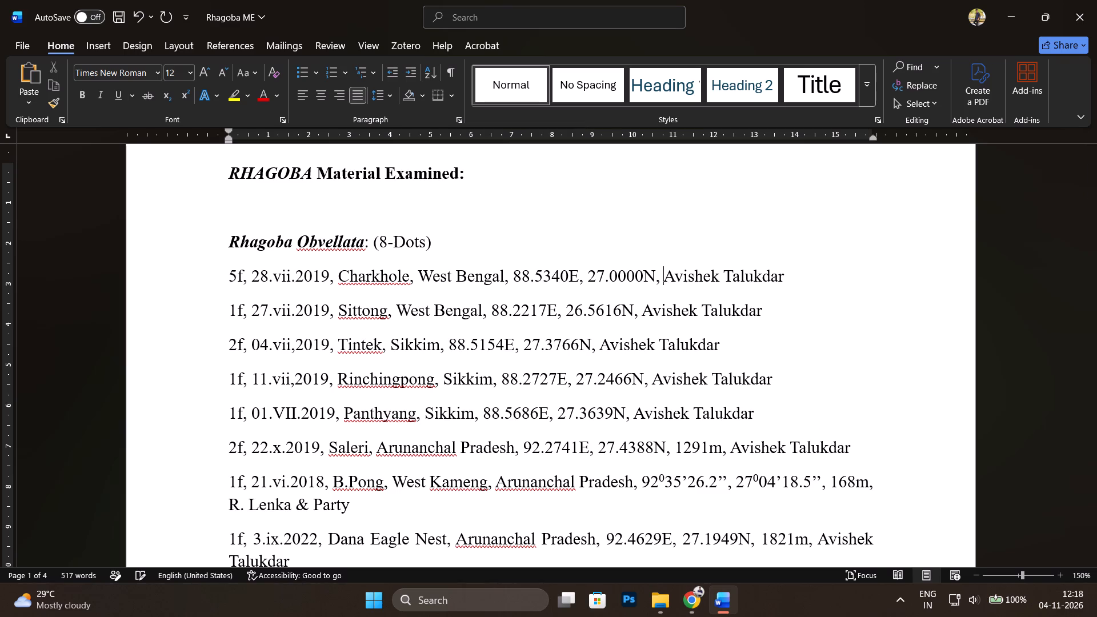
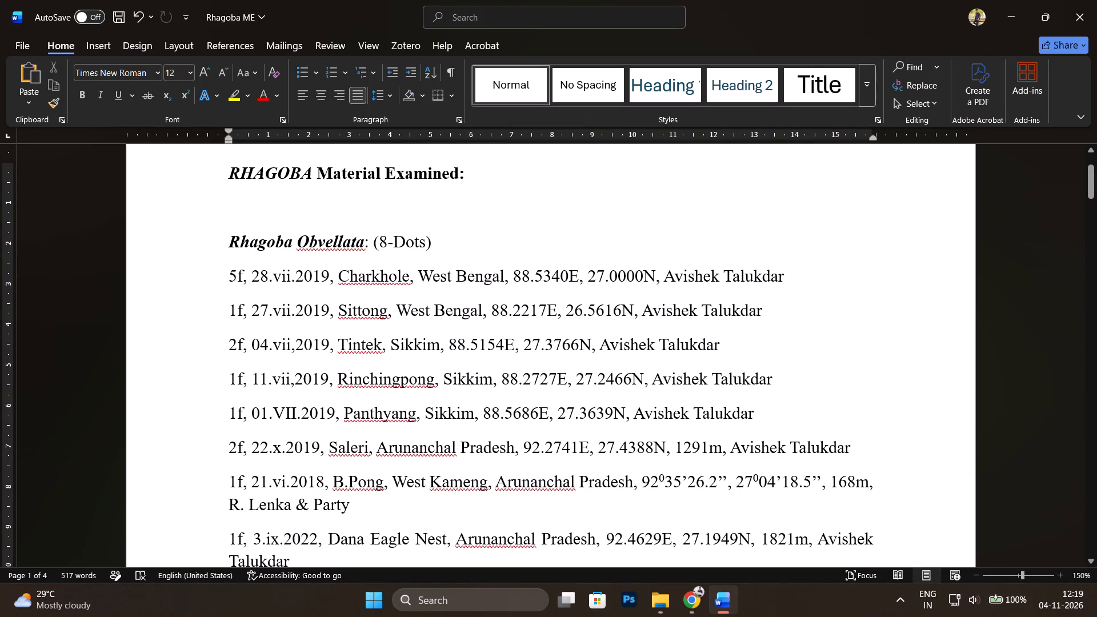
Look through the remaining Rhagoba Obvellata records, from the Sikkim entries to the Arunanchal Pradesh ones, checking their coordinates and elevations.
scroll(542, 417, down, 3)
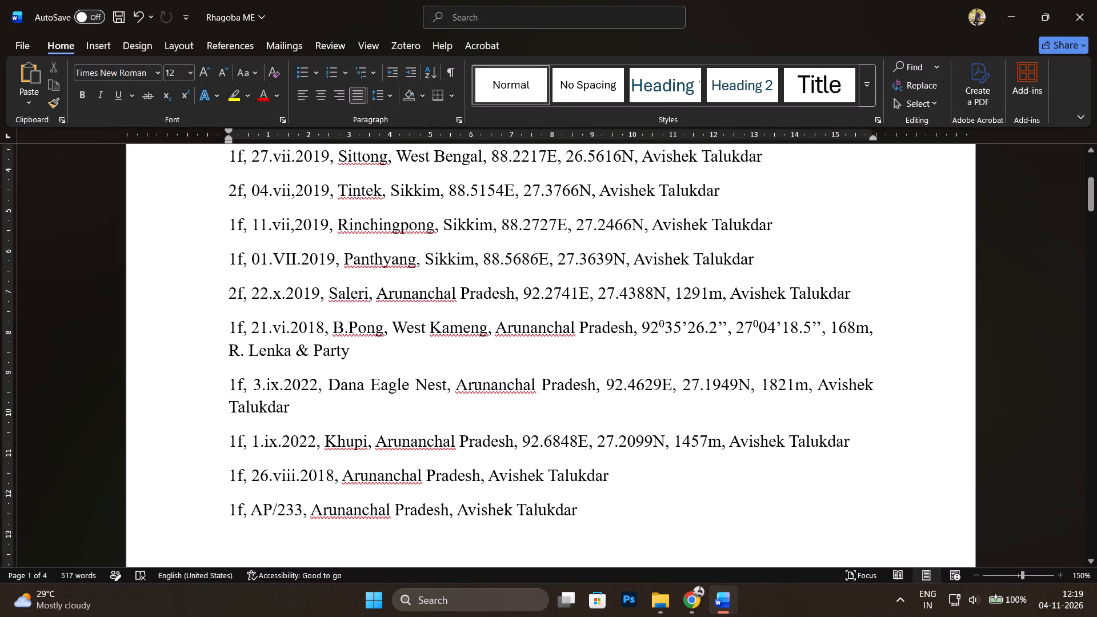
scroll(672, 494, down, 1)
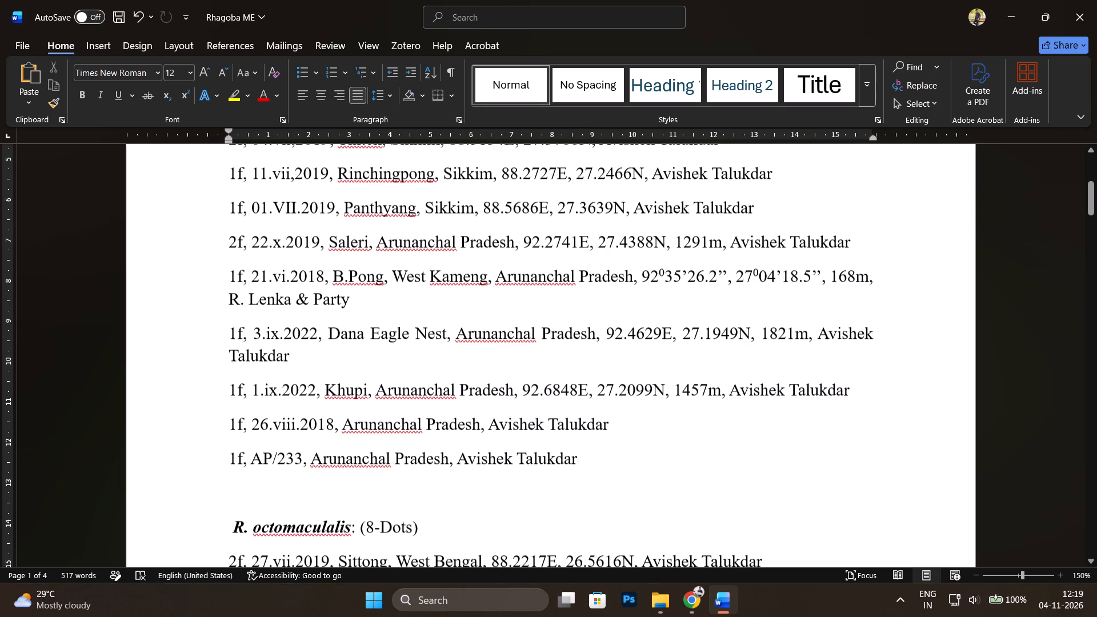